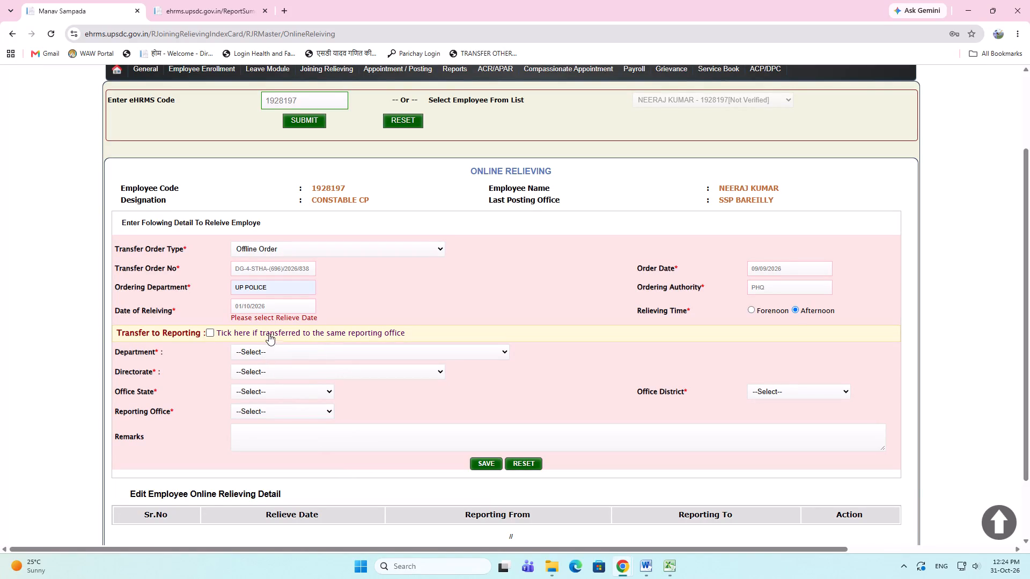
Pick 01/10/2026 as the date of relieving in the online relieving form.
left_click(266, 307)
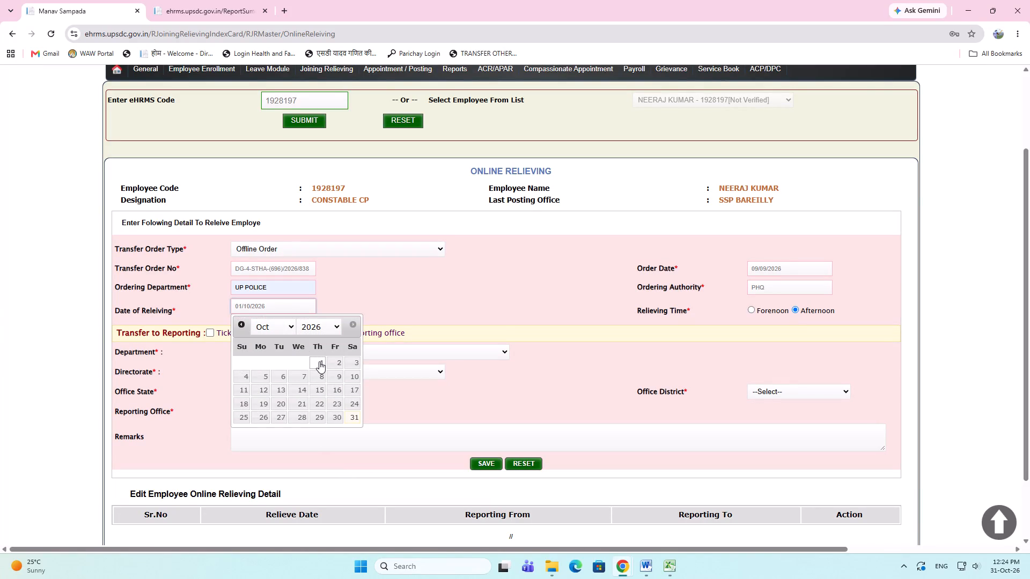
left_click(320, 363)
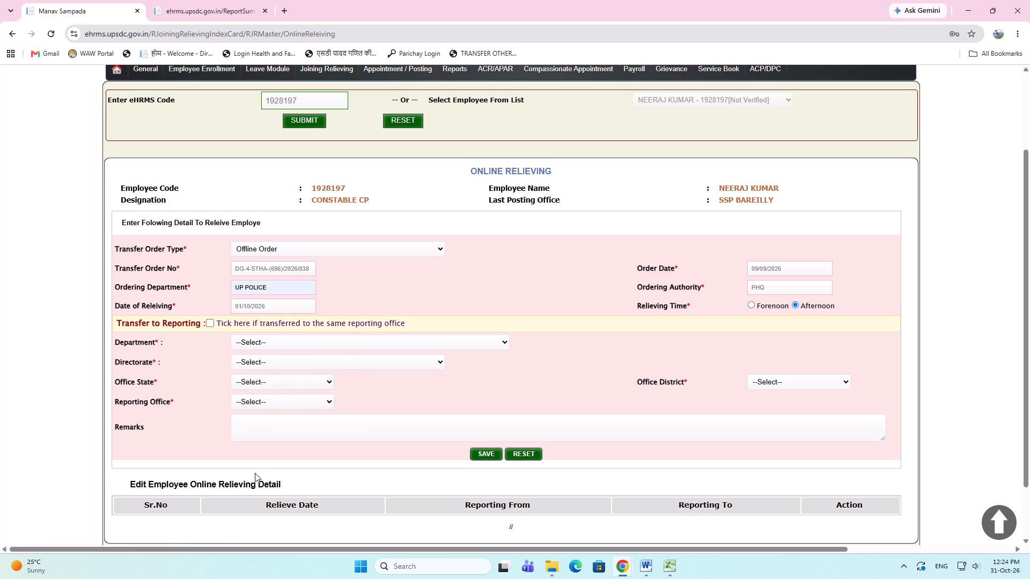
Set the transfer department to HOME and the directorate to UP POLICE.
left_click(271, 340)
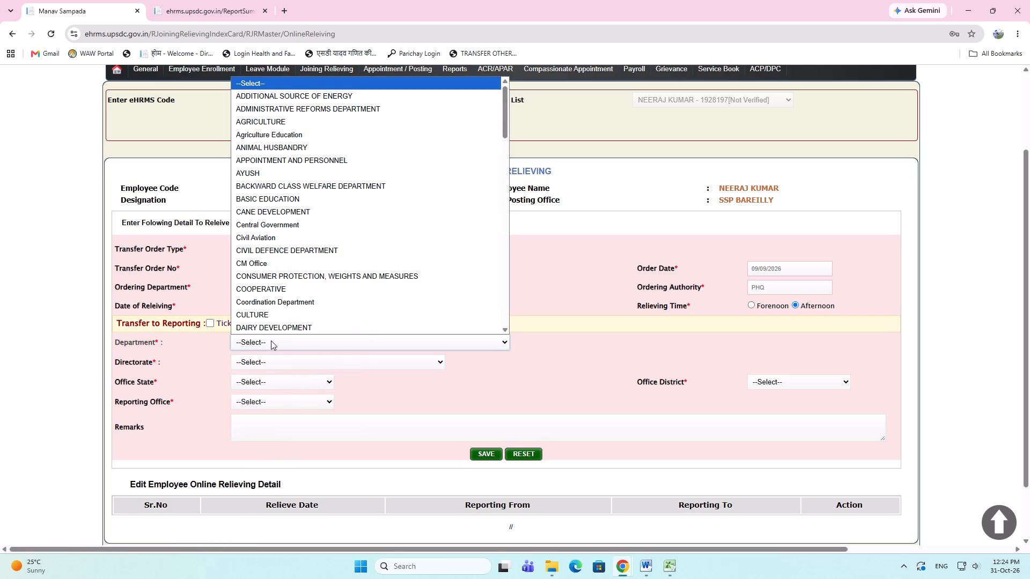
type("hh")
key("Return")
left_click(269, 360)
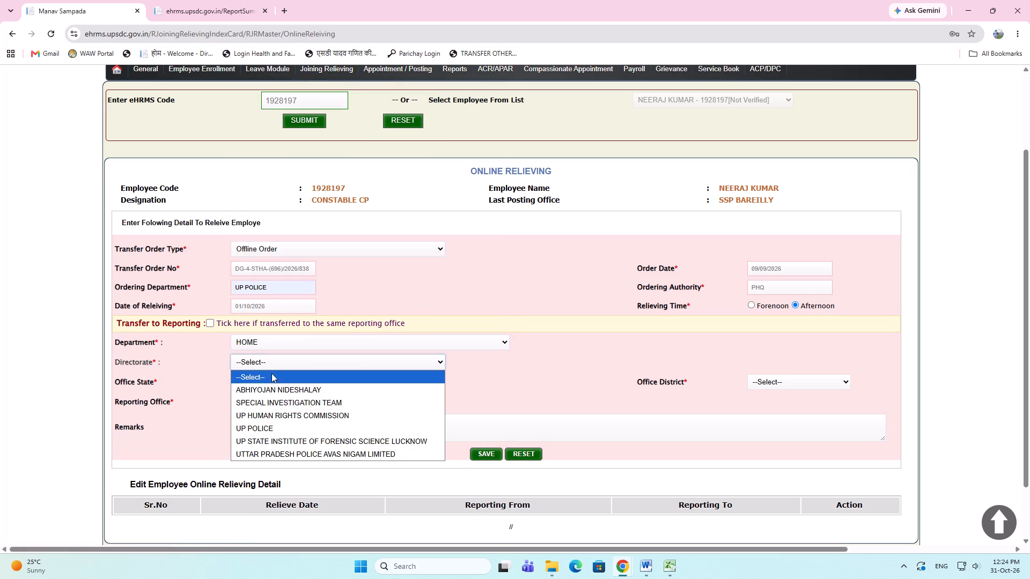
left_click(277, 421)
left_click(271, 364)
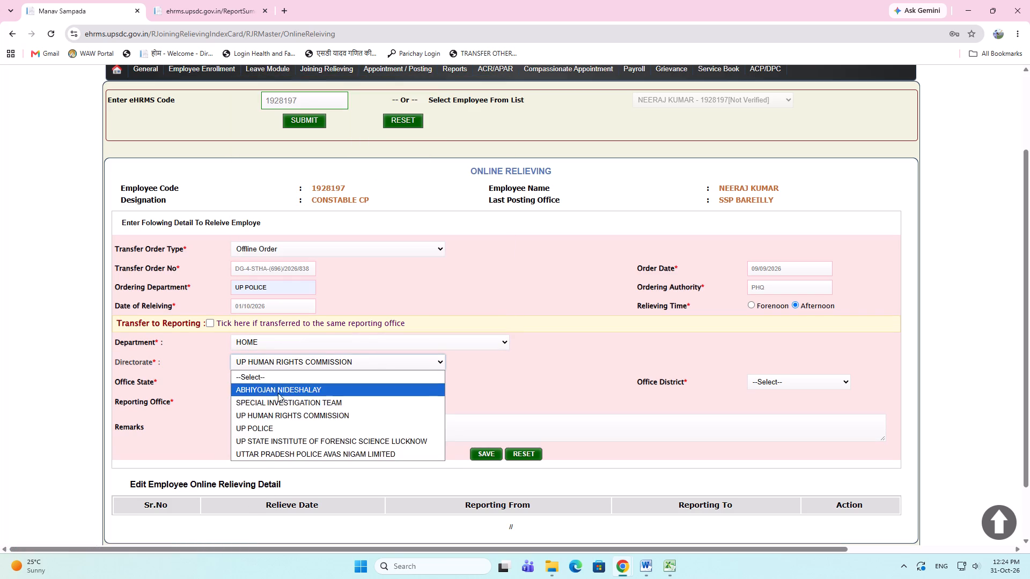
left_click(278, 425)
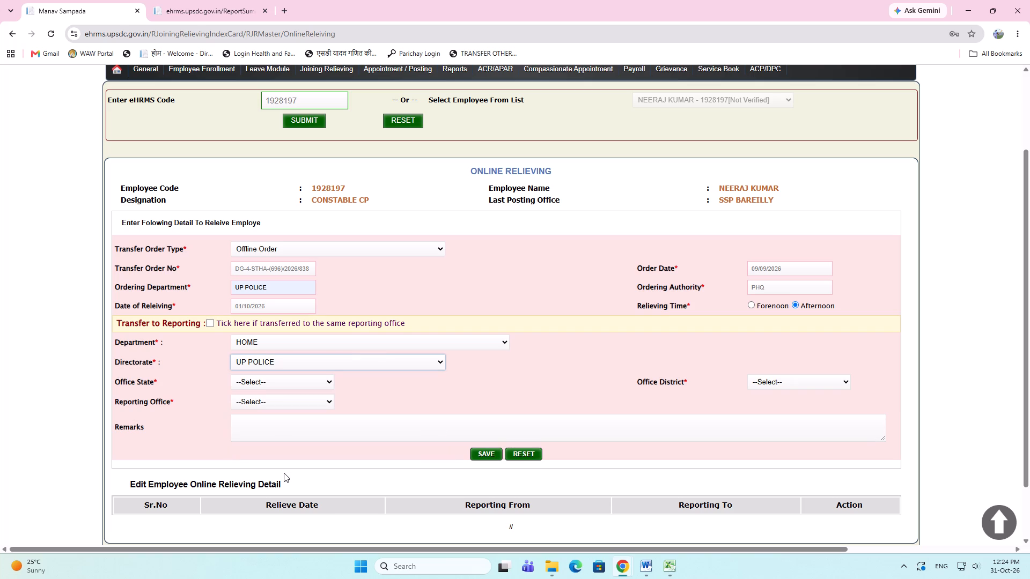
Set the office state to UTTAR PRADESH, the office district to MEERUT and the reporting office to SSP MEERUT.
left_click(297, 381)
scroll(290, 361, "down", 7)
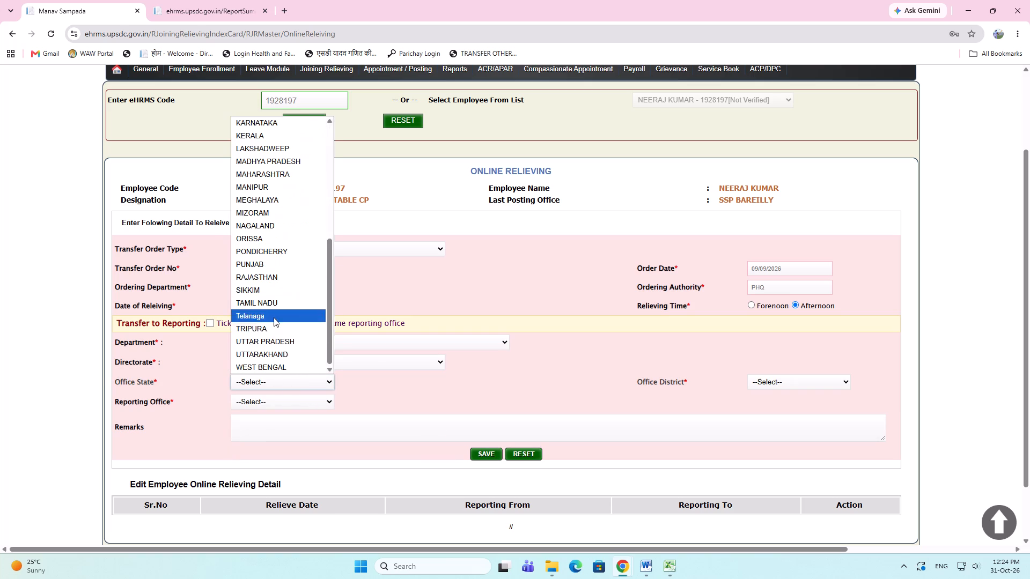
left_click(267, 342)
left_click(791, 378)
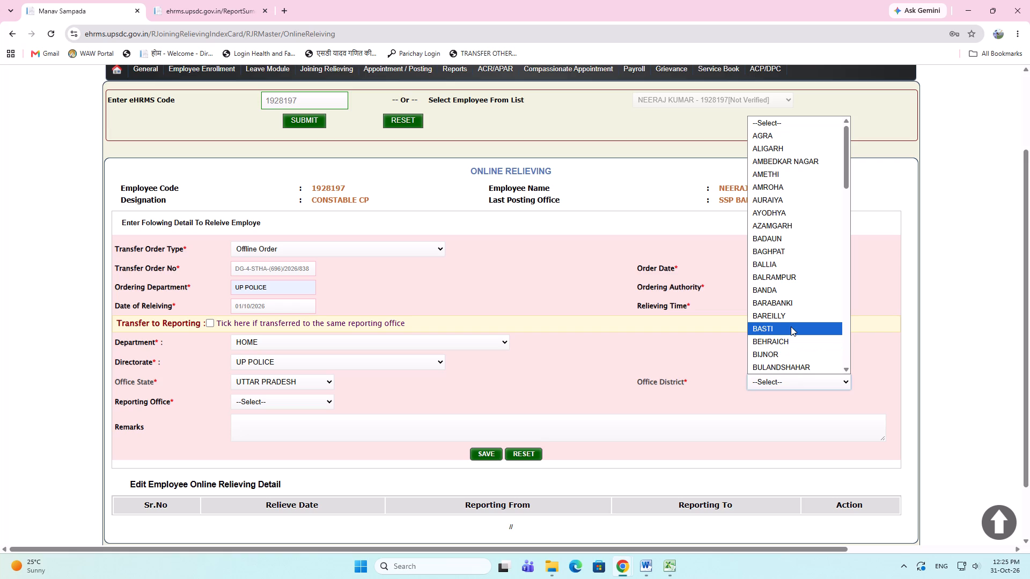
scroll(791, 326, "down", 4)
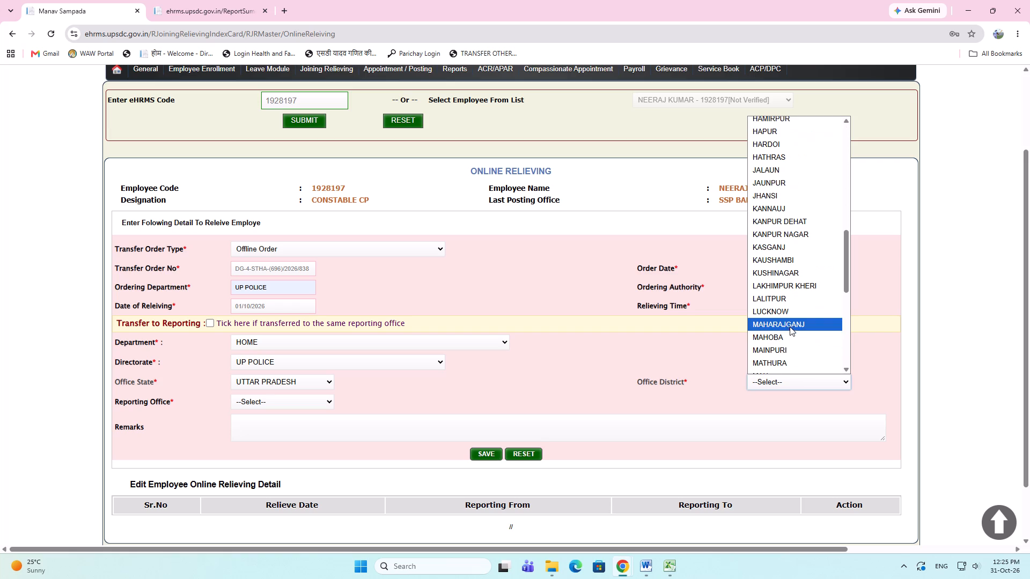
scroll(788, 327, "down", 1)
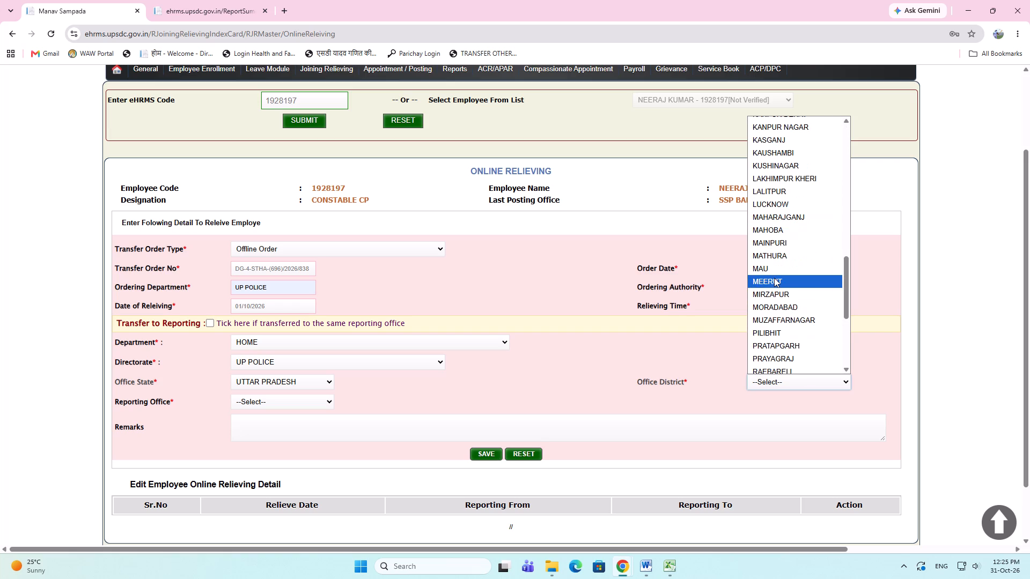
left_click(774, 278)
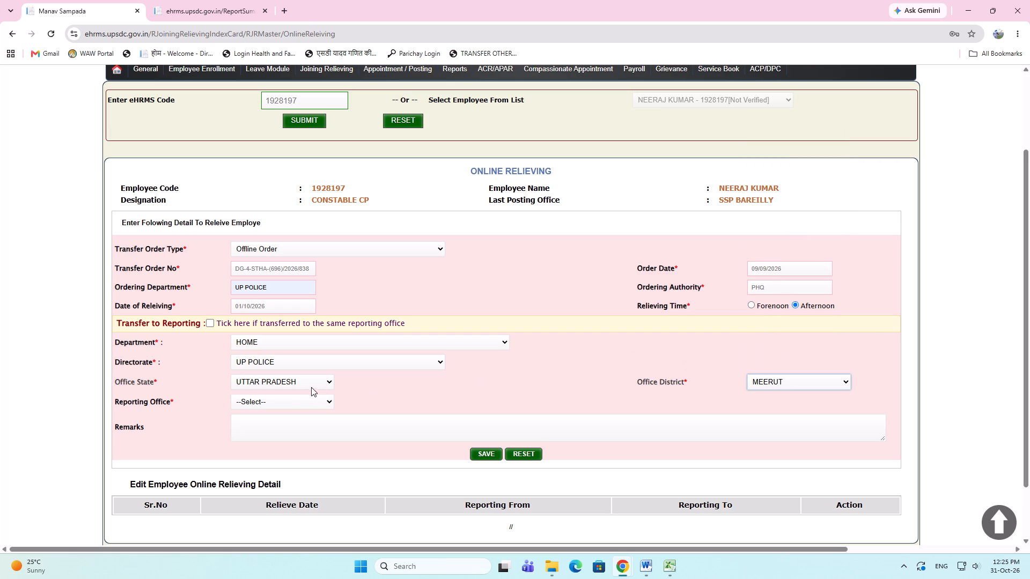
left_click(299, 398)
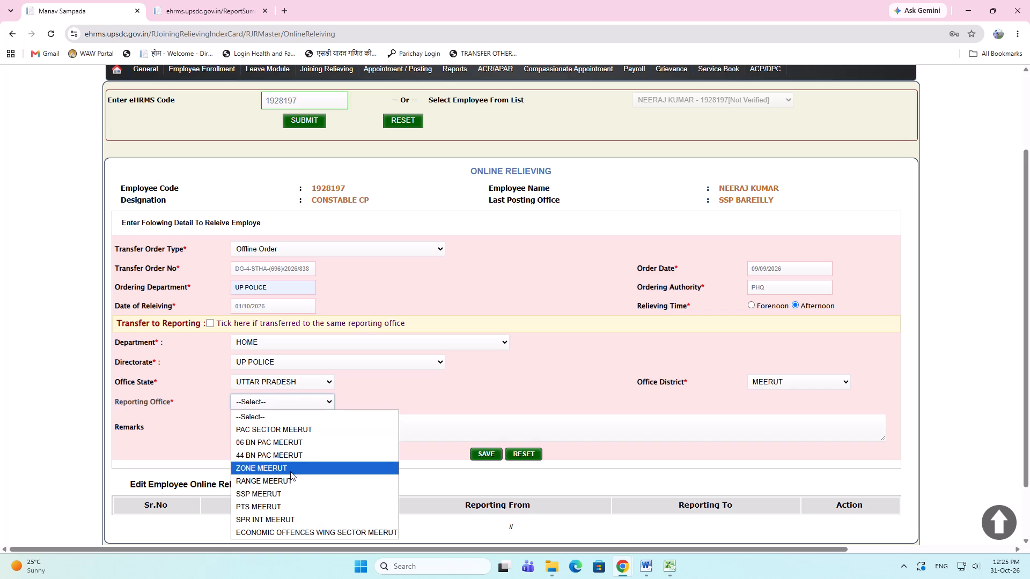
left_click(288, 489)
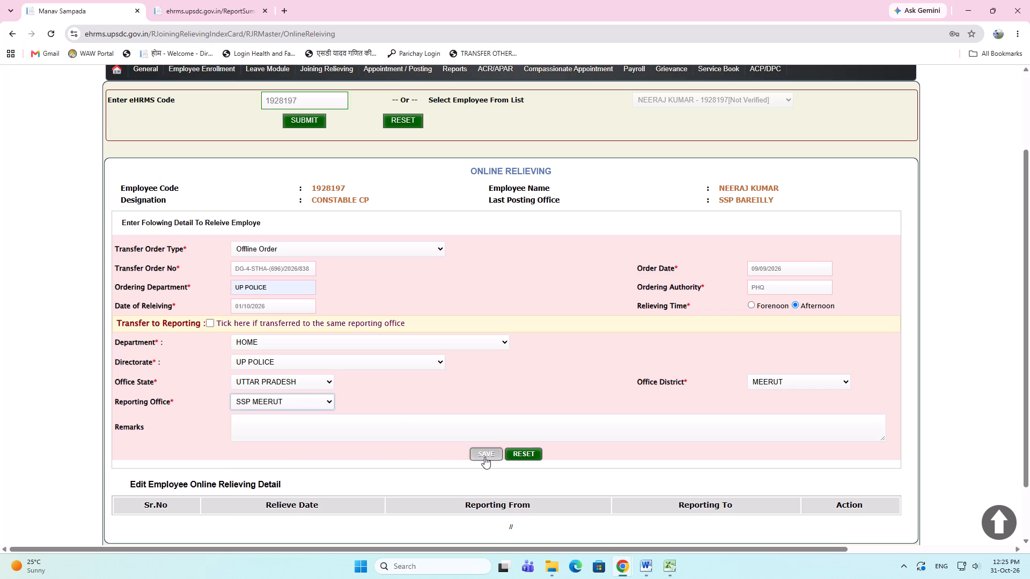
Save the employee's relieving entry and lock it.
left_click(484, 457)
left_click(601, 101)
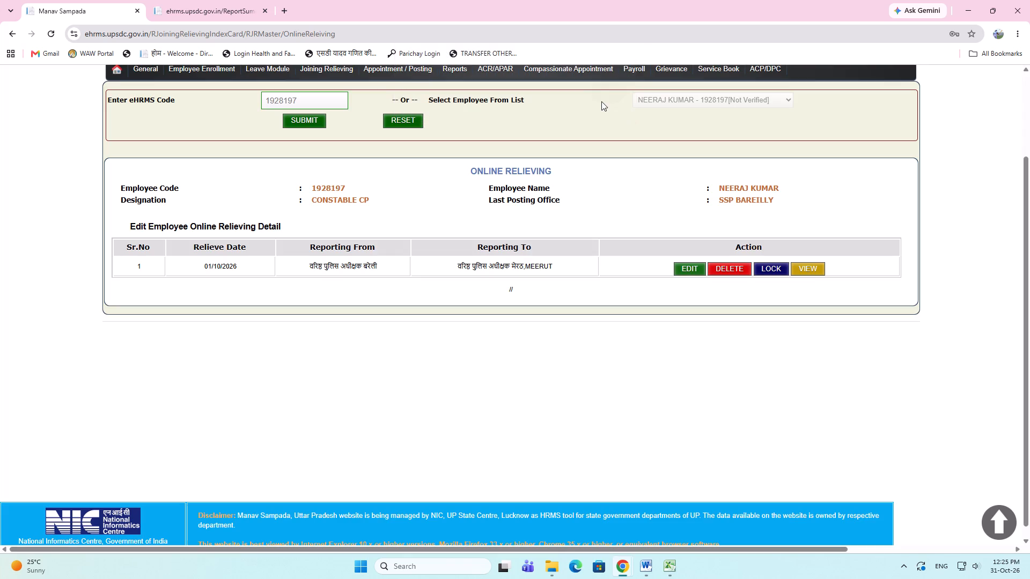
left_click(774, 269)
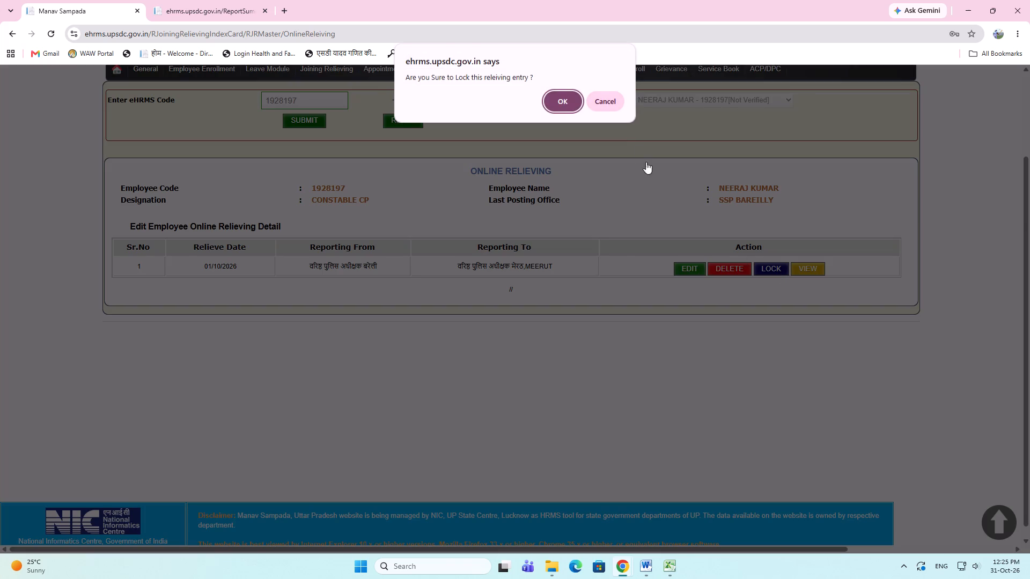
left_click(564, 101)
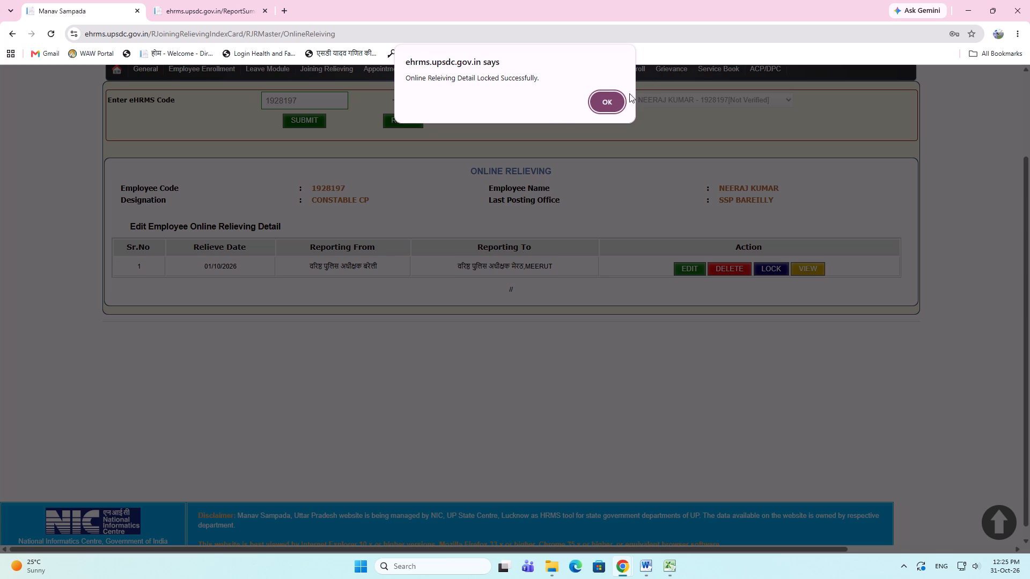
left_click(614, 96)
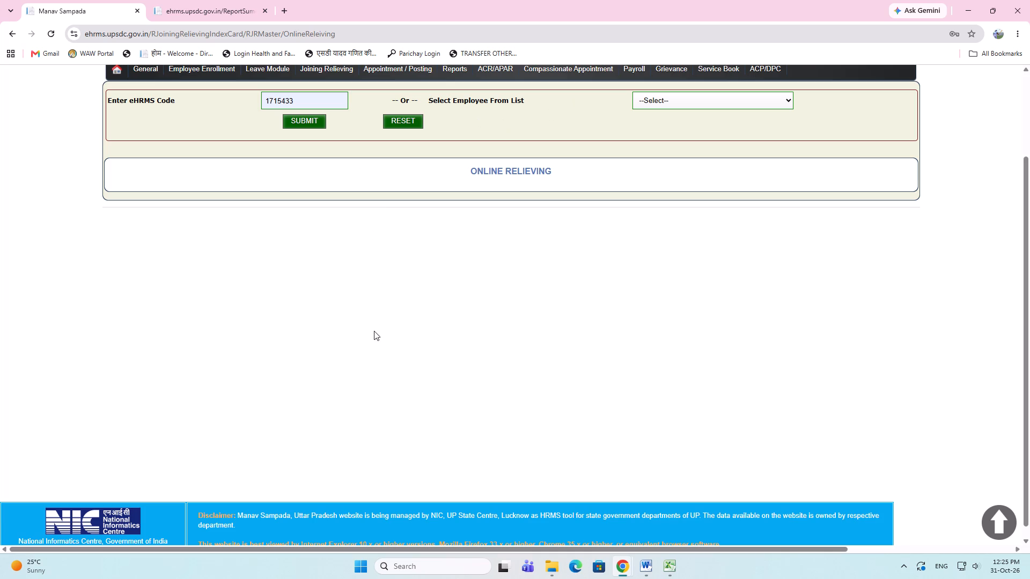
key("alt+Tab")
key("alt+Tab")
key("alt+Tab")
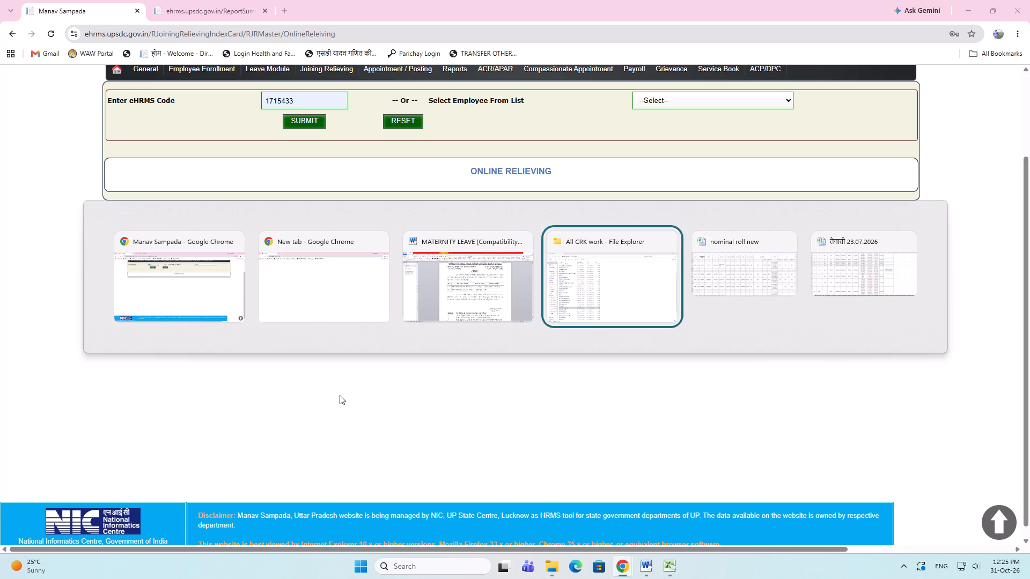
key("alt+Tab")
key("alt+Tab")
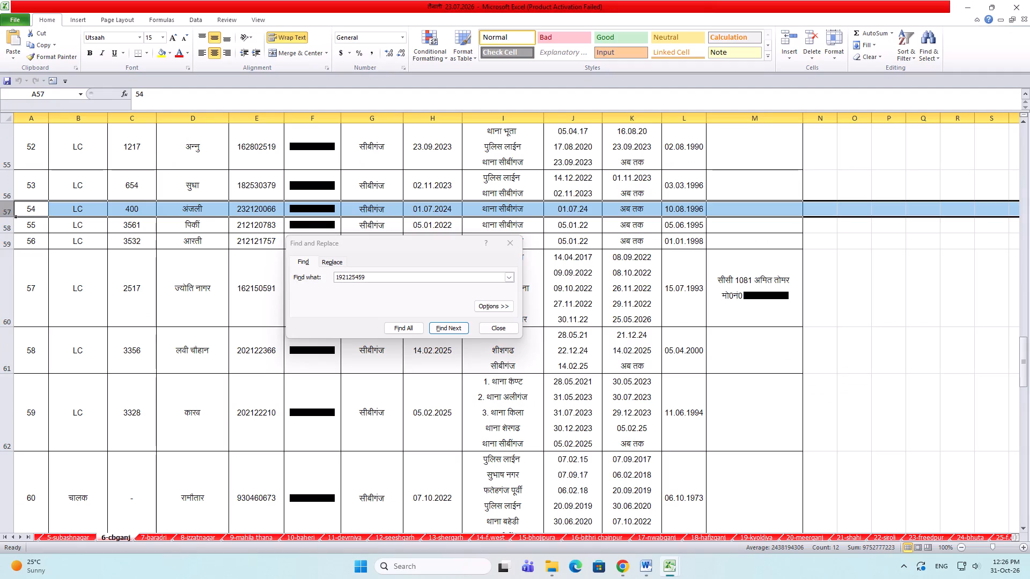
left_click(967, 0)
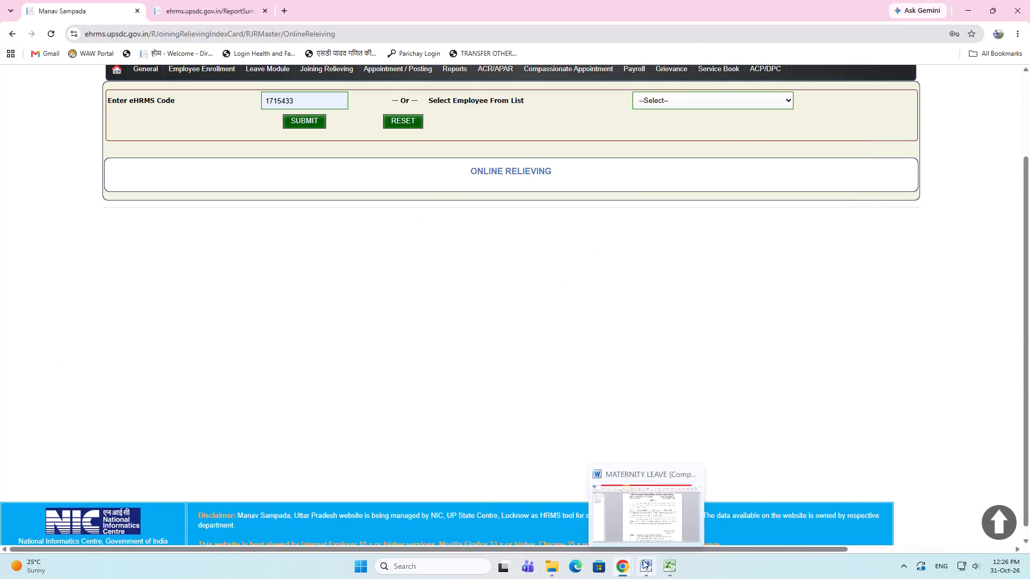
Switch to the MATERNITY LEAVE document in Word and complete the period in table row 2 as 06.11.2026 से 180 दिवस.
left_click(652, 512)
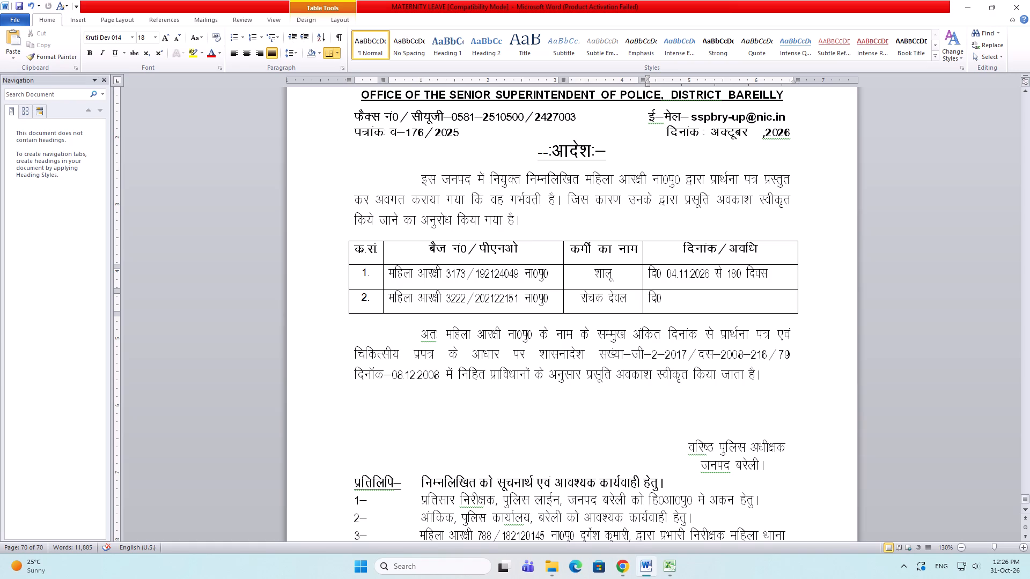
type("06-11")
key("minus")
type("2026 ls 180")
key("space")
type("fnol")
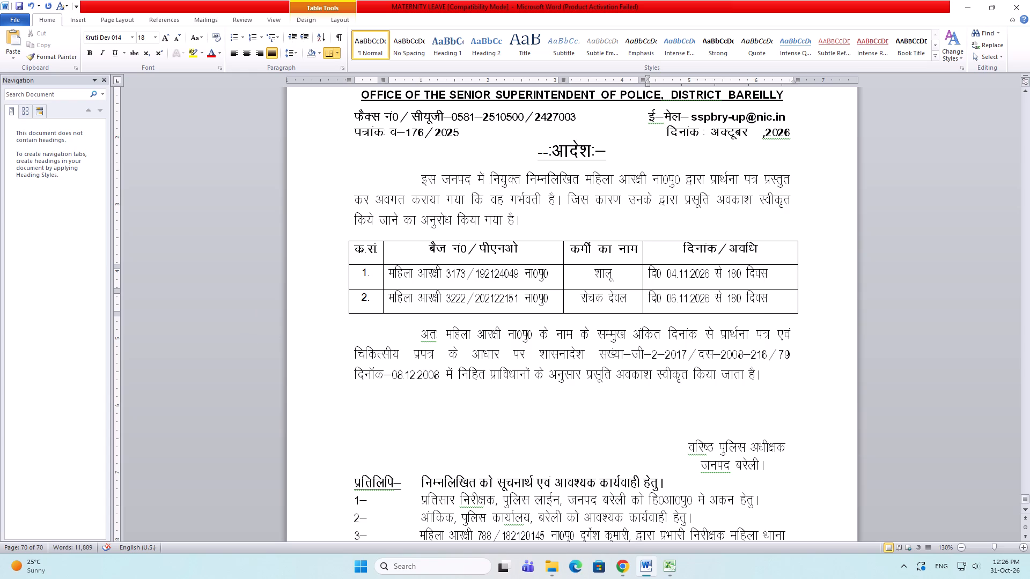
Duplicate item 3 of the प्रतिलिपि list directly below it and number the copy 4.
left_click_drag(398, 294, 546, 300)
scroll(523, 313, "down", 6)
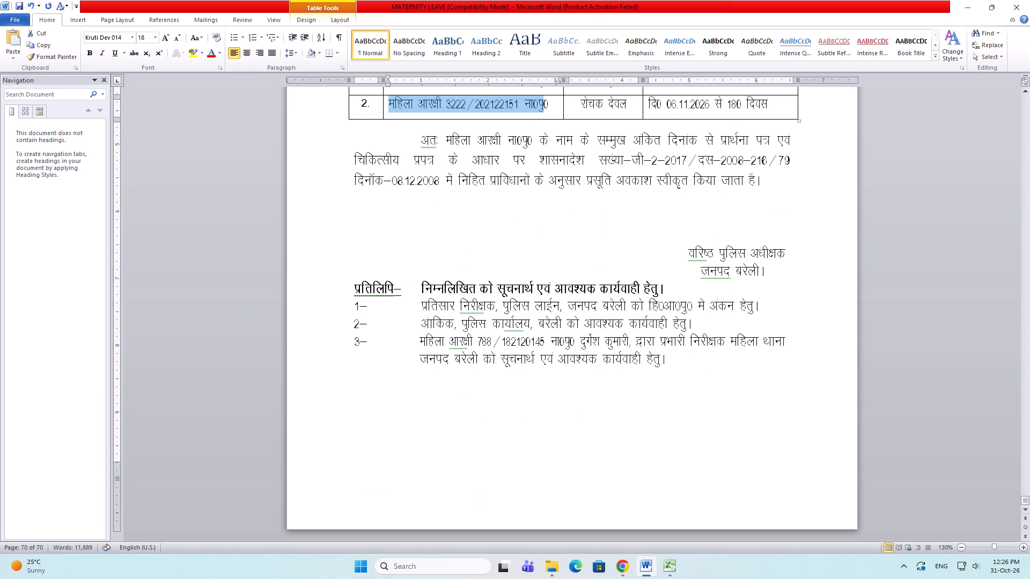
left_click_drag(352, 339, 652, 353)
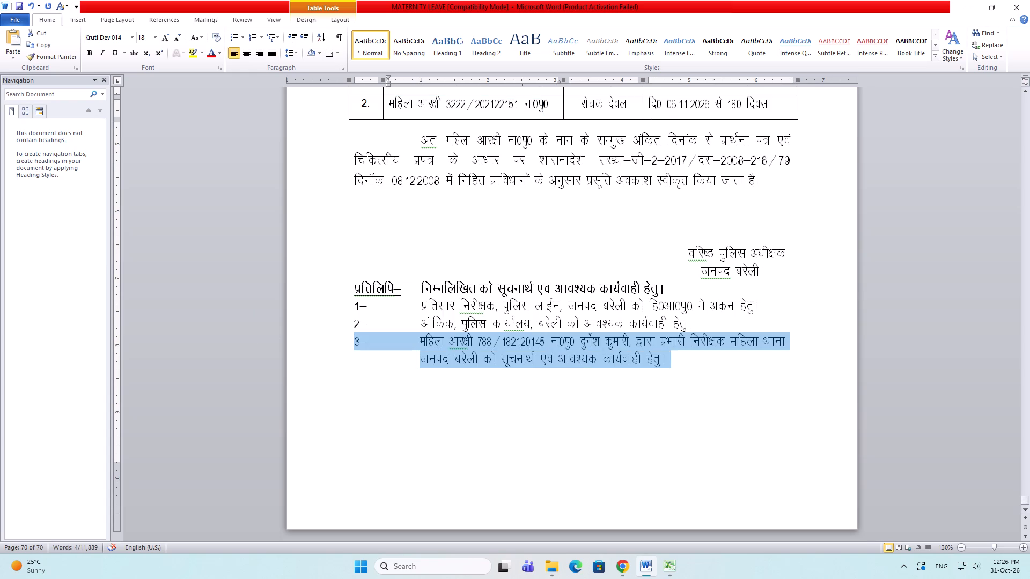
left_click_drag(652, 353, 677, 352)
key("ctrl+v")
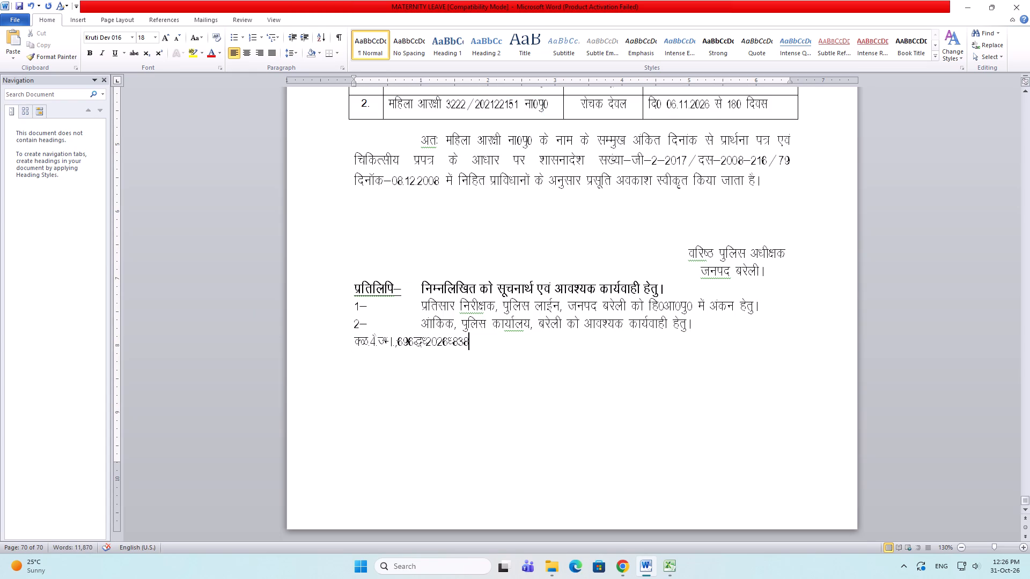
key("ctrl+z")
key("ctrl+c")
left_click(672, 359)
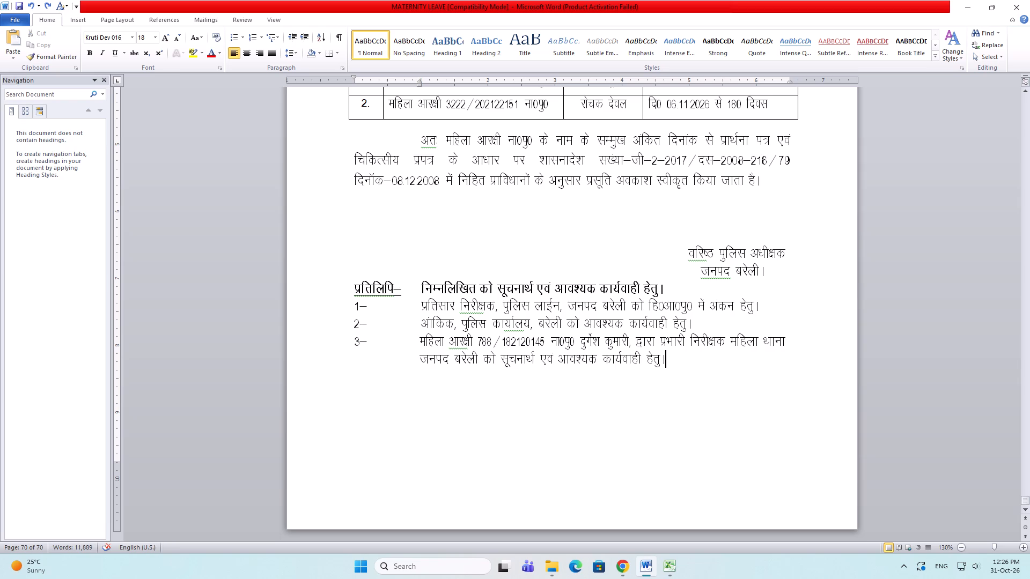
key("Return")
key("ctrl+v")
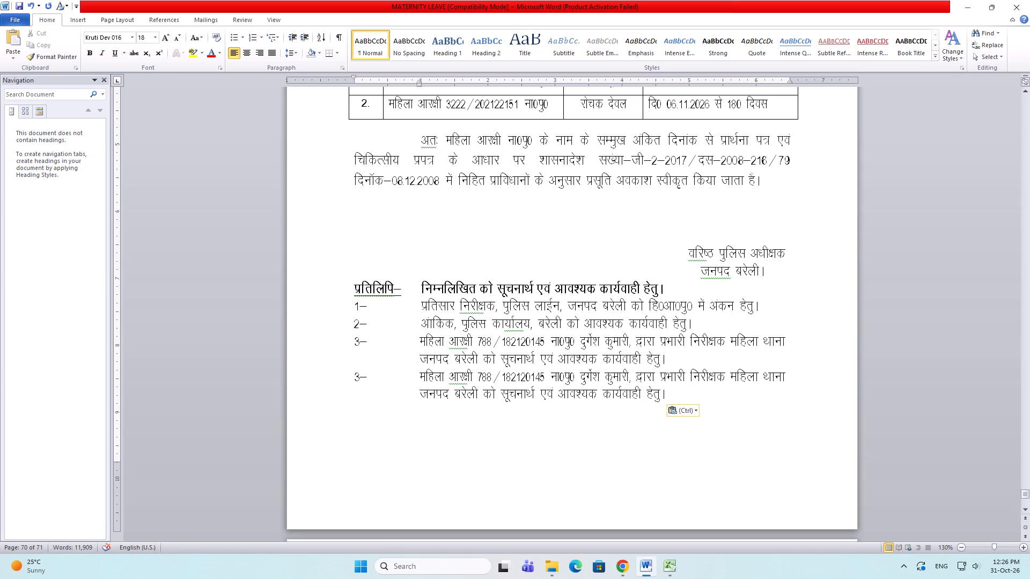
left_click(355, 375)
key("Delete")
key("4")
Replace the constable's rank, badge number and name in item 4 of the प्रतिलिपि list with those from table row 2.
scroll(402, 325, "up", 2)
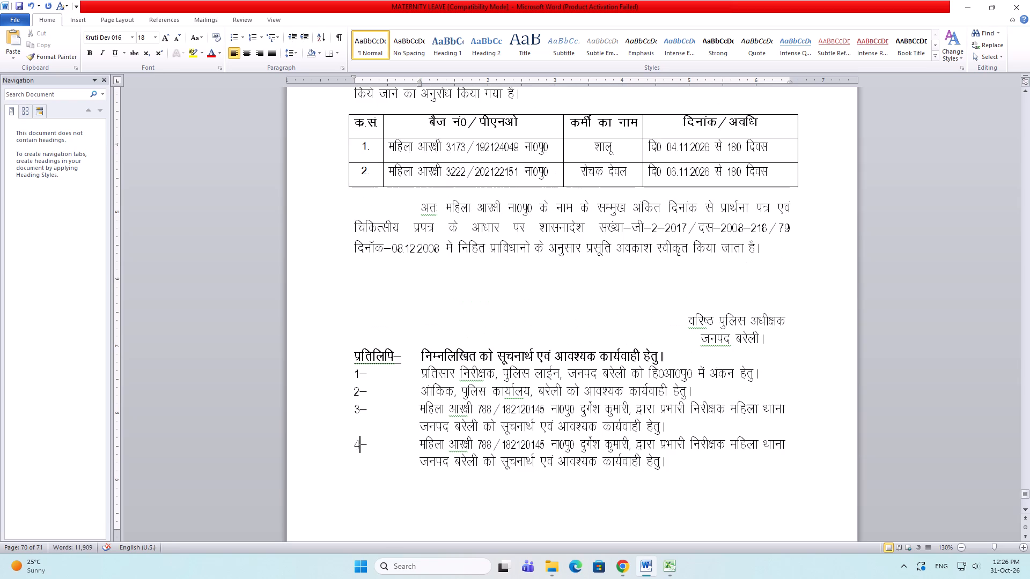
left_click_drag(391, 170, 551, 172)
key("ctrl+c")
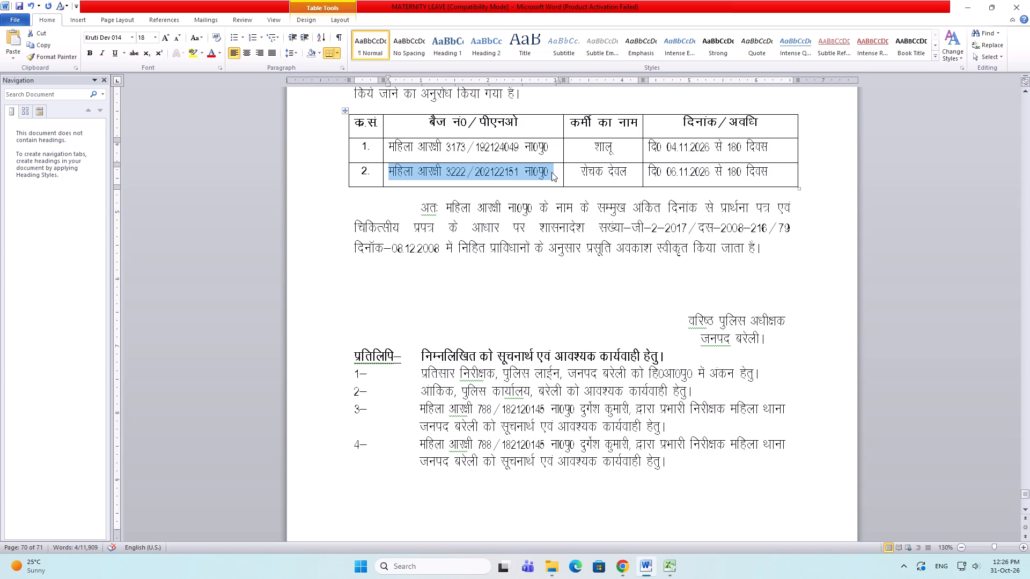
scroll(504, 291, "down", 4)
left_click_drag(420, 308, 498, 308)
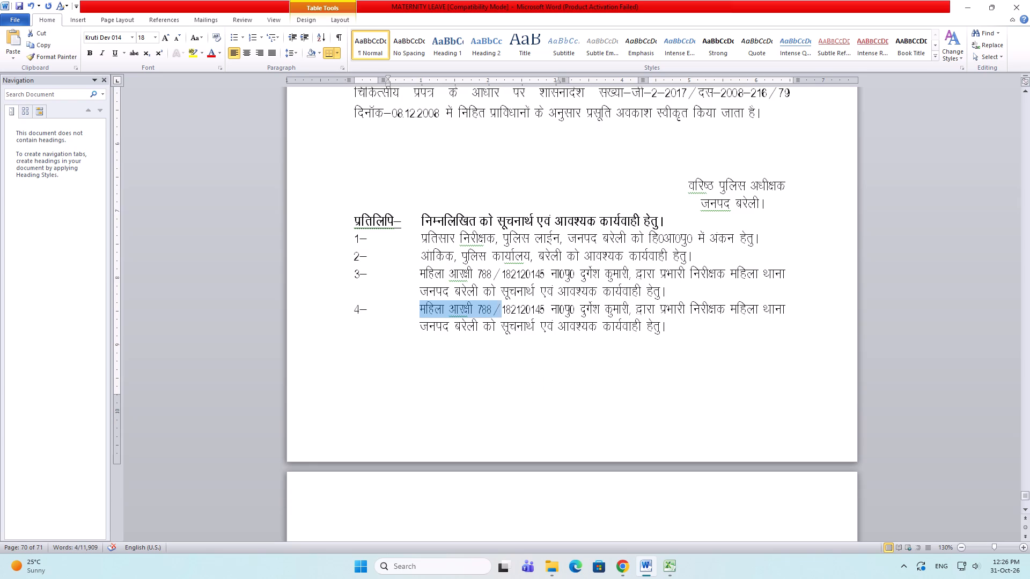
left_click_drag(498, 308, 617, 307)
key("ctrl+v")
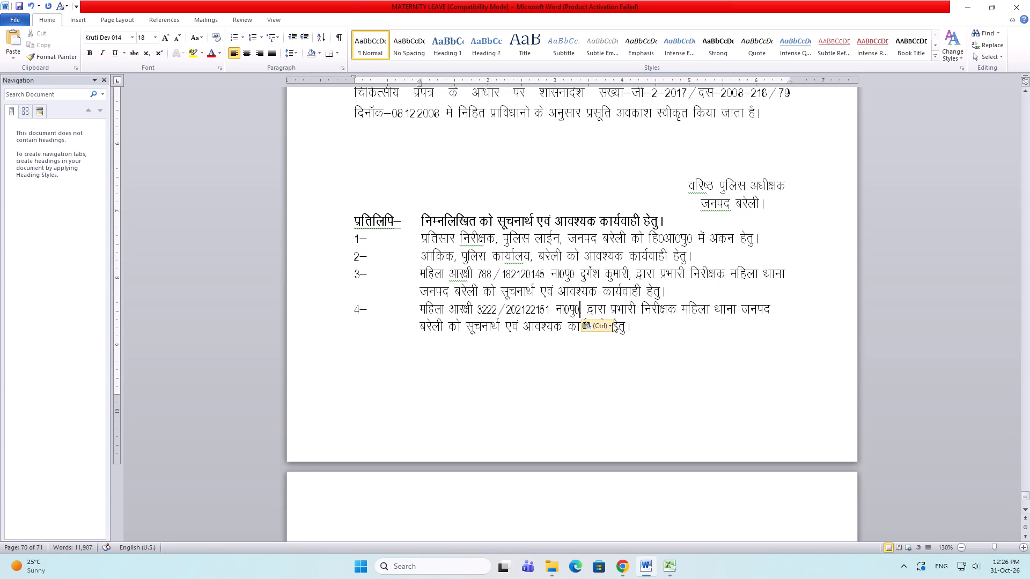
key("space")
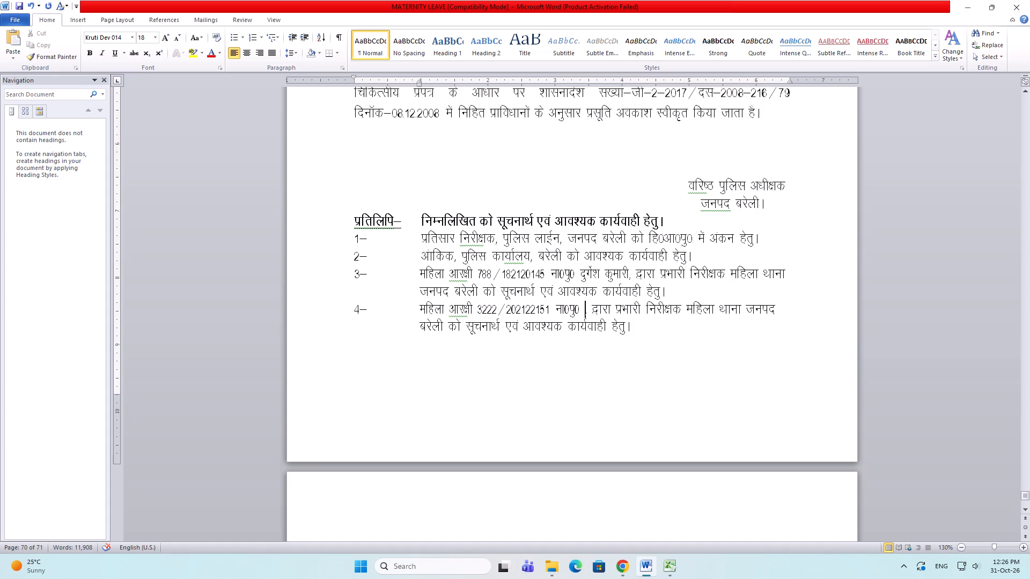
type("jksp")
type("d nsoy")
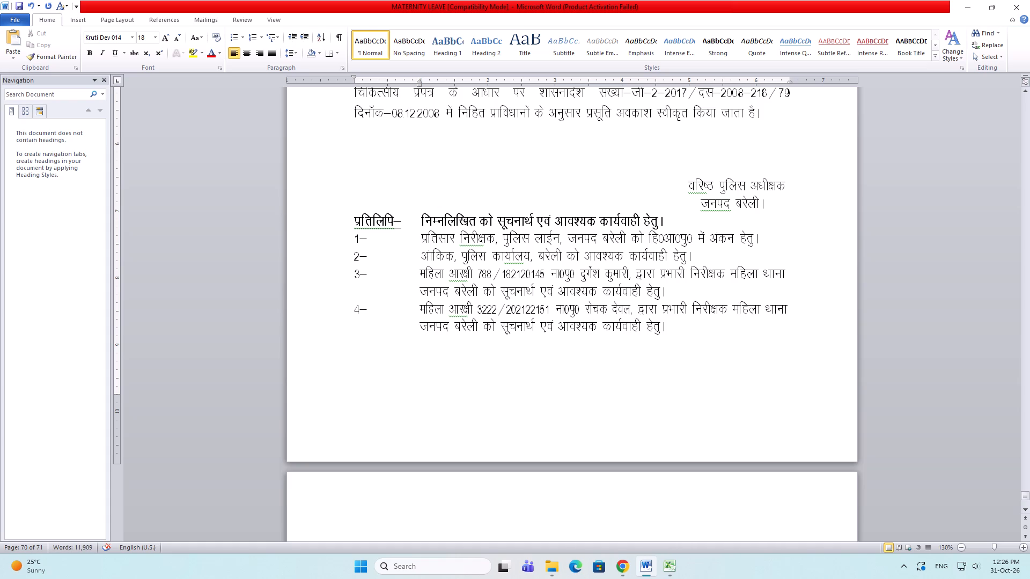
Replace the police station named in item 4 of the प्रतिलिपि list with थान शेरगढ.
left_click_drag(732, 306, 783, 308)
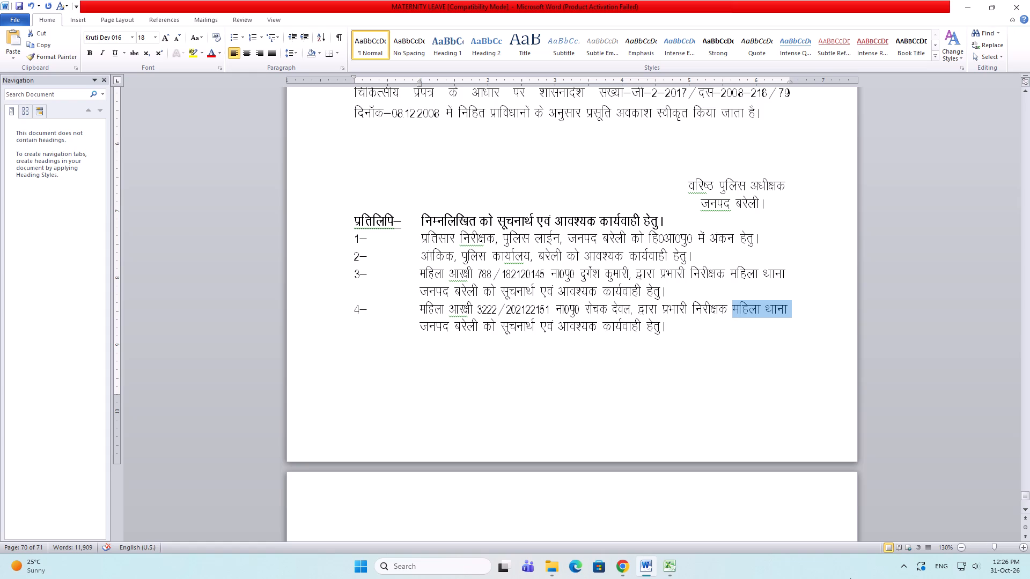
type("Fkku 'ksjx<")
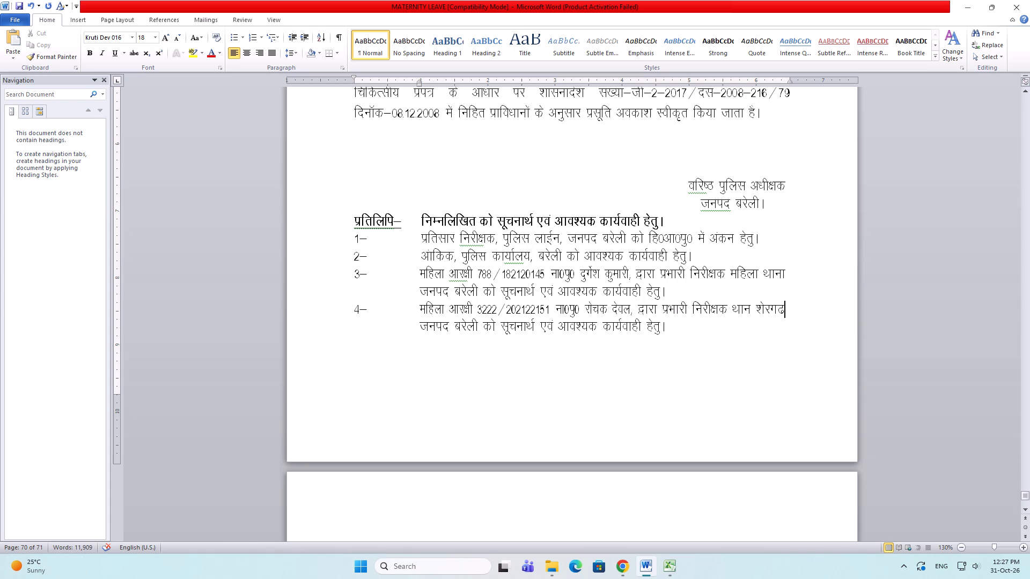
Replace the constable's rank, badge number and name in item 3 of the प्रतिलिपि list with those from table row 1.
scroll(536, 267, "up", 2)
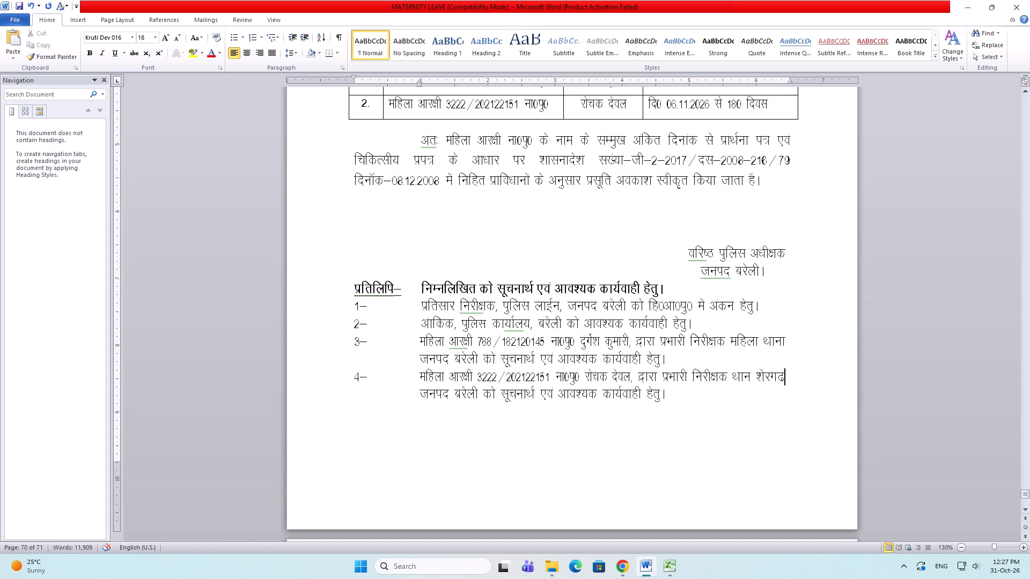
scroll(437, 151, "up", 3)
left_click_drag(391, 182, 550, 187)
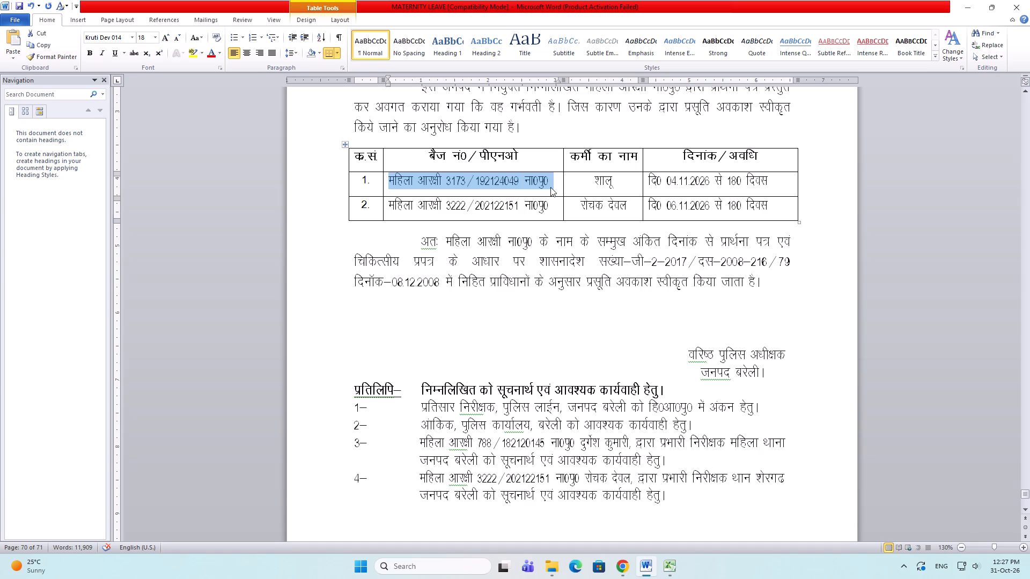
key("ctrl+c")
scroll(551, 293, "down", 4)
left_click_drag(421, 306, 616, 313)
key("ctrl+v")
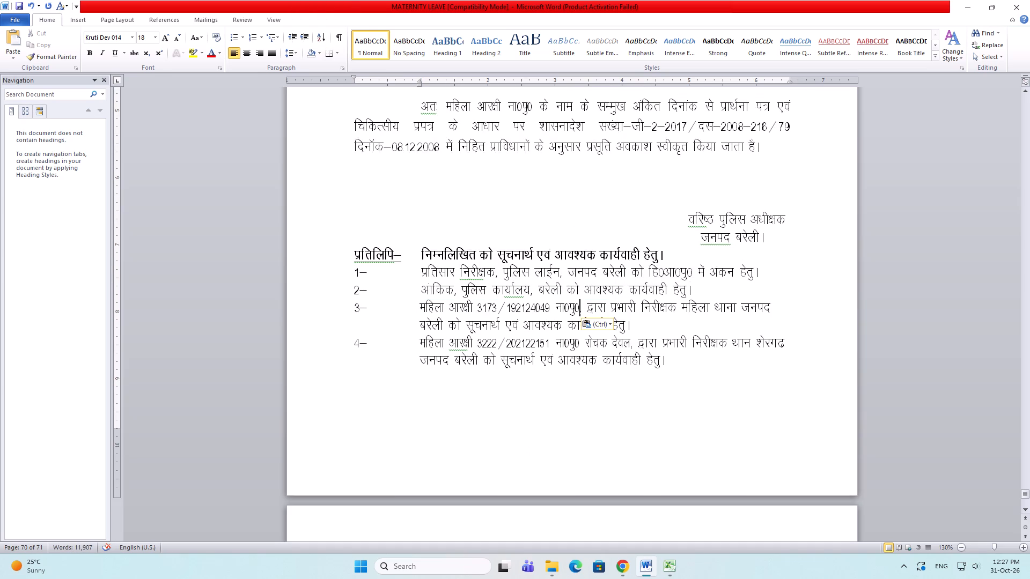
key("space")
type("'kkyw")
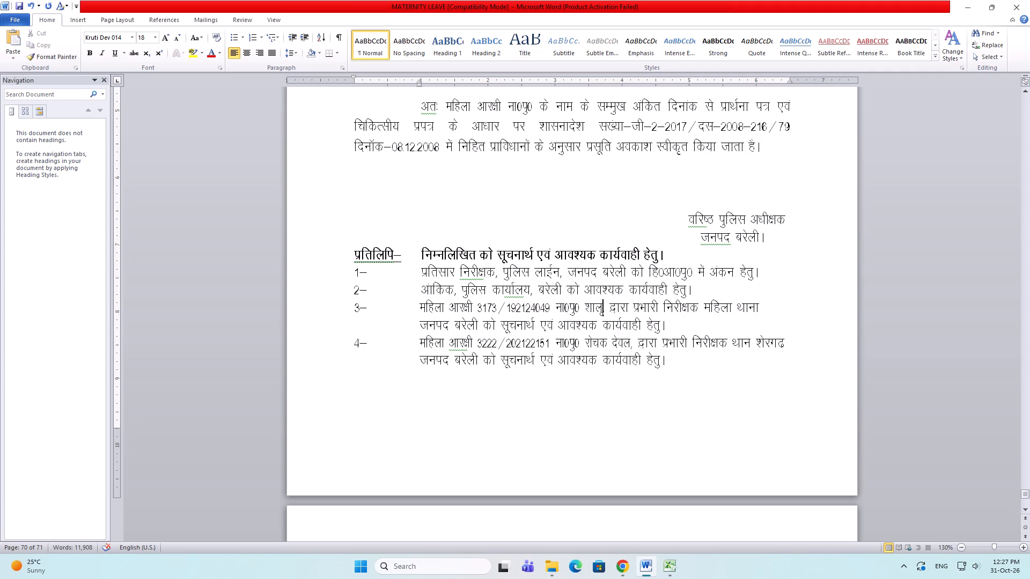
Change the forwarding officer after द्वारा in item 3 of the प्रतिलिपि list to निरीक्षक यातायात.
left_click_drag(637, 305, 756, 304)
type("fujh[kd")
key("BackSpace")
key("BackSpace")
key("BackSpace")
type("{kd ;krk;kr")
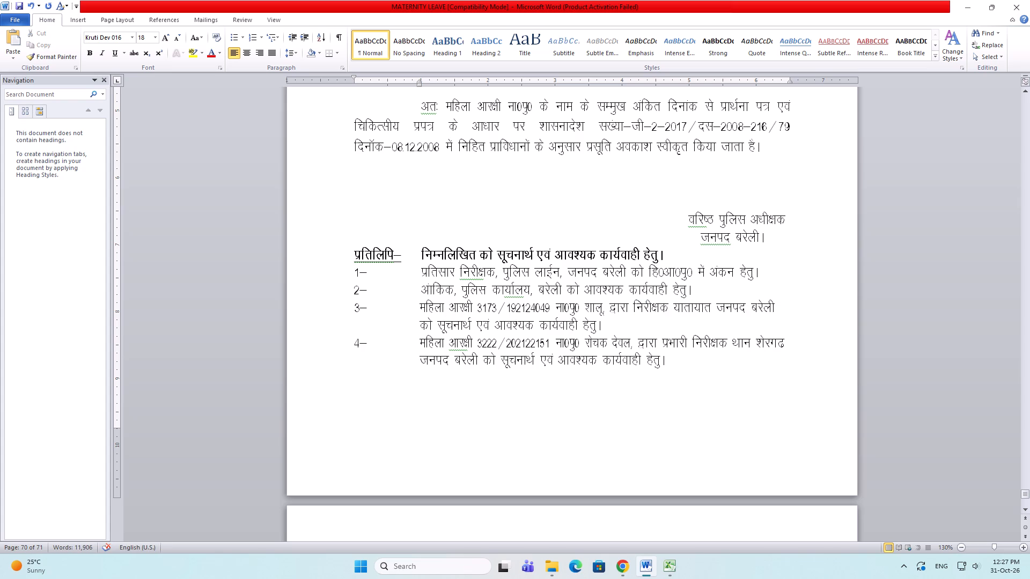
Replace the month name in the order header's दिनांक line with blank spaces before the year.
scroll(985, 465, "up", 4)
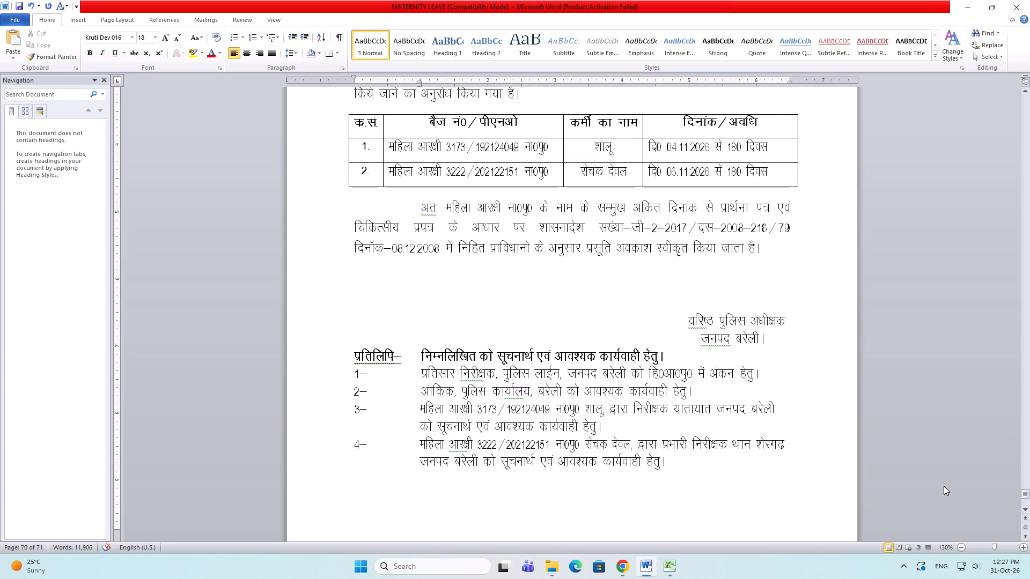
scroll(1009, 372, "up", 3)
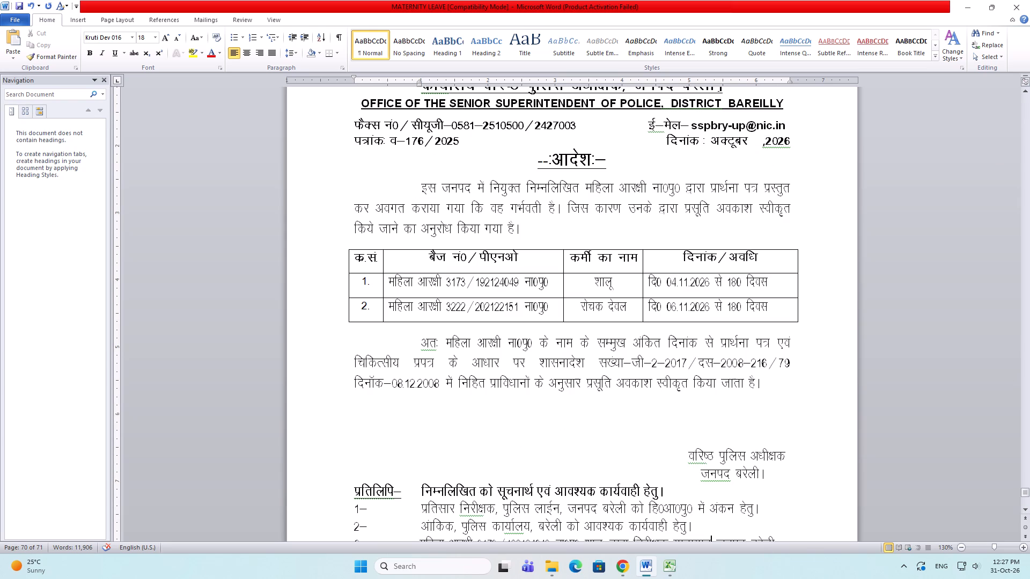
left_click_drag(712, 139, 748, 141)
key("Delete")
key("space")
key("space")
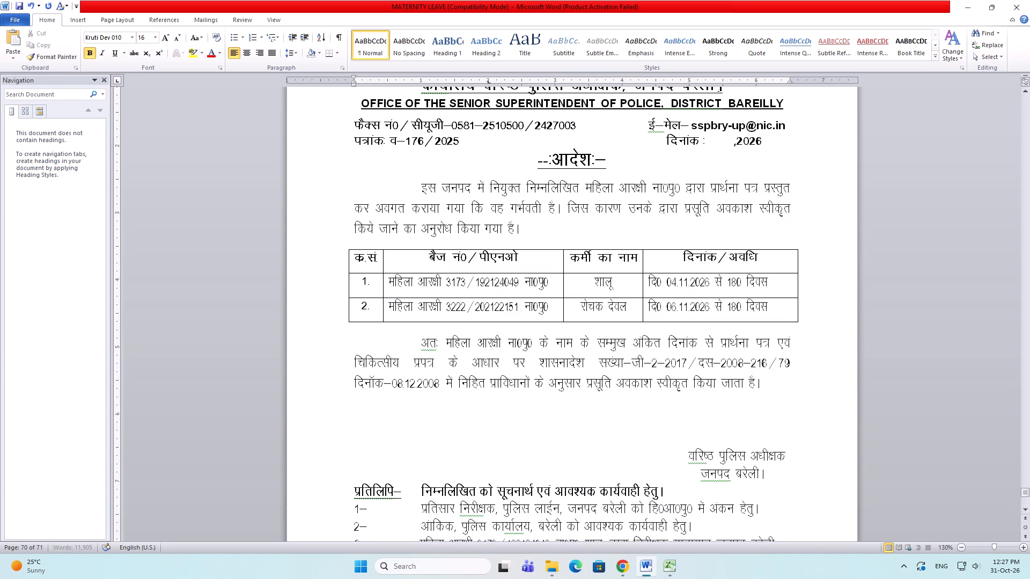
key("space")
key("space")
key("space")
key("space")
Print only the current page containing the maternity leave order, and save the document.
scroll(706, 174, "down", 5)
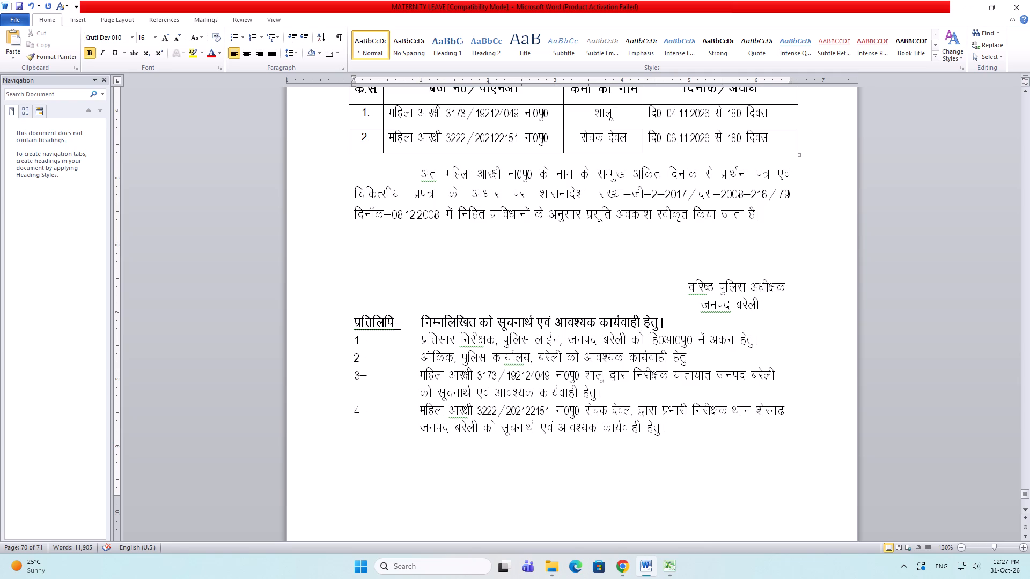
scroll(636, 203, "up", 7)
left_click(552, 258)
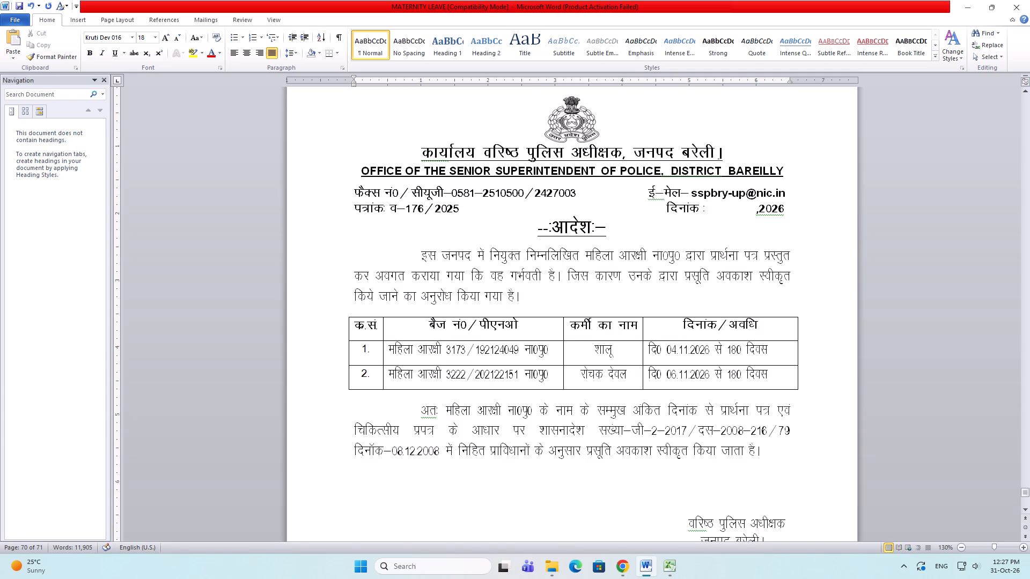
key("ctrl+p")
left_click(175, 170)
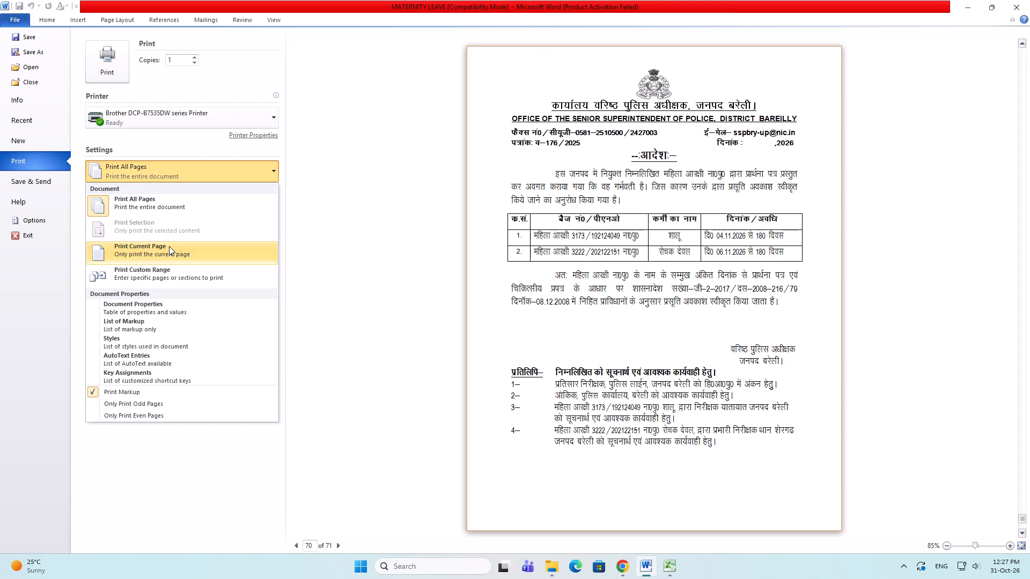
left_click(169, 246)
left_click(112, 73)
key("ctrl+s")
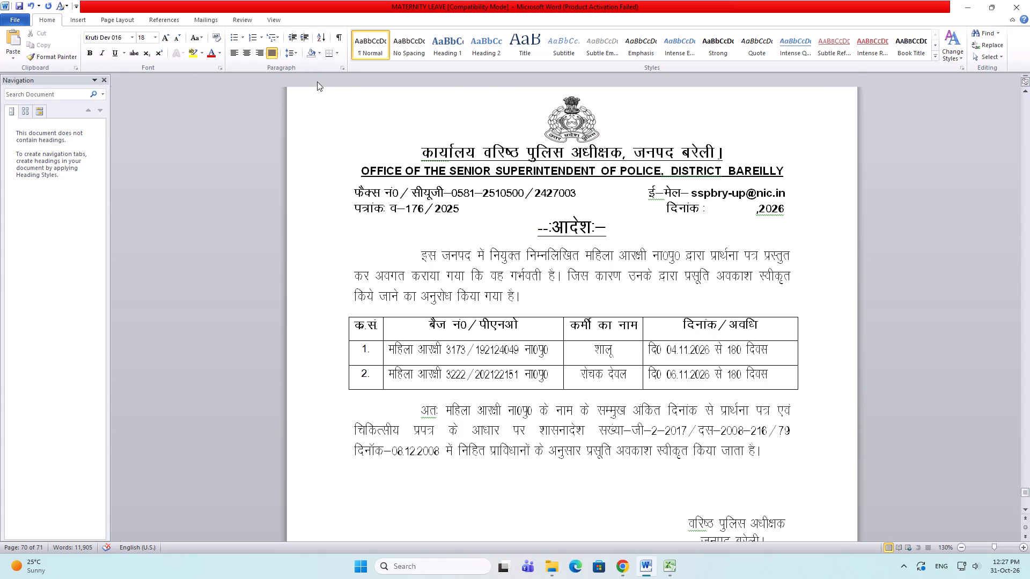
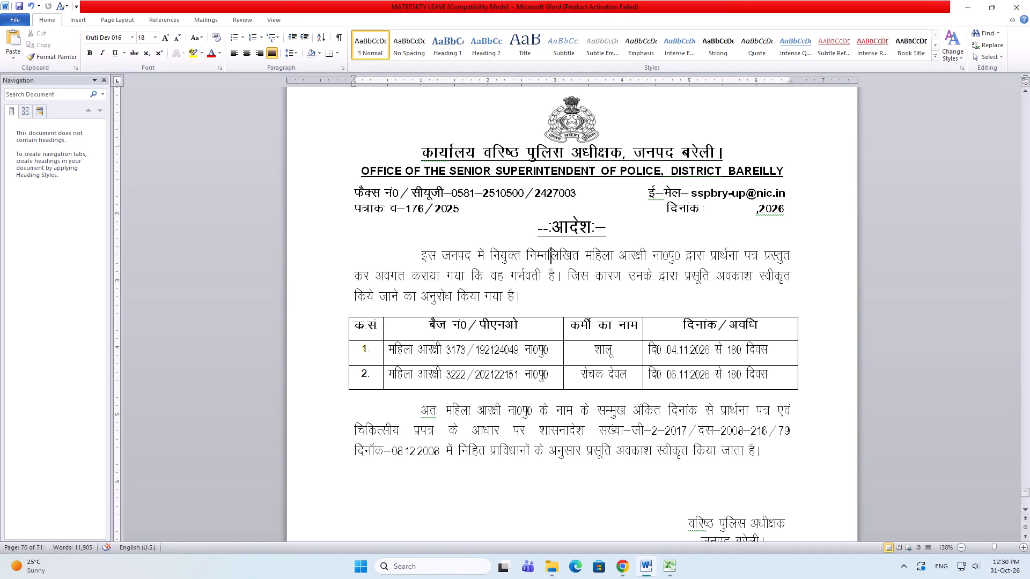
Save and close the MATERNITY LEAVE document, and close the open browser windows.
key("ctrl+s")
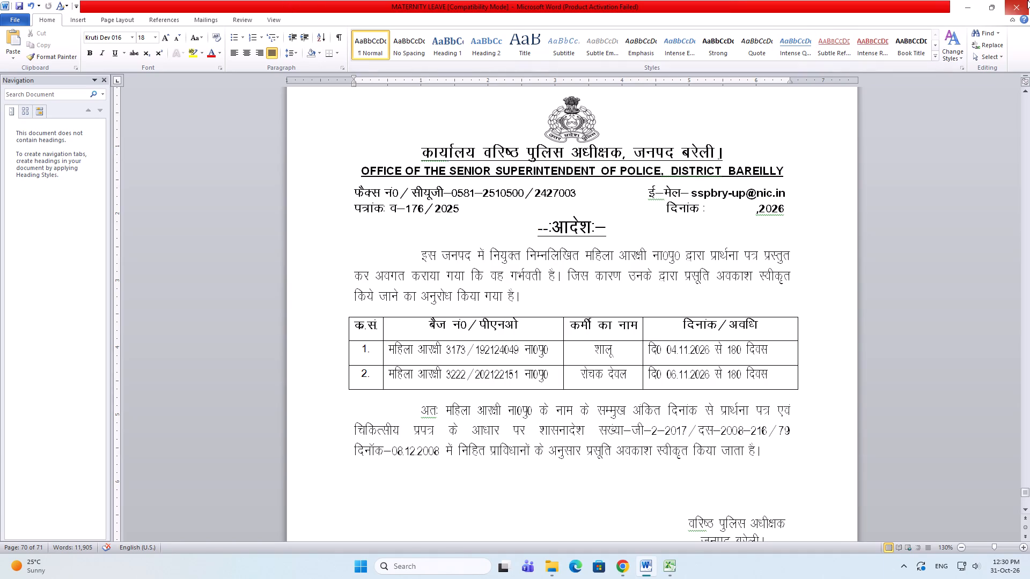
left_click(1027, 0)
left_click(1027, 0)
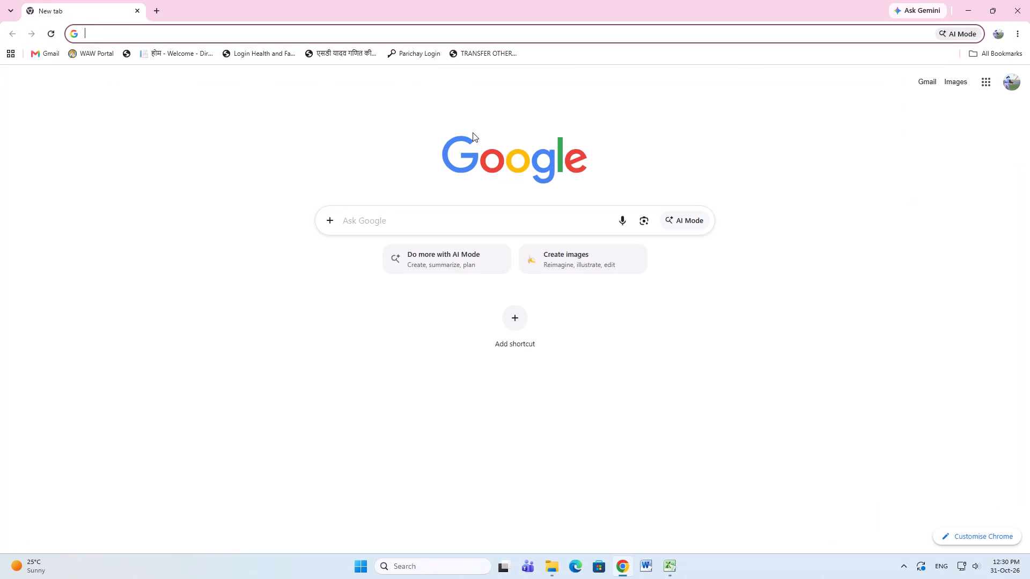
left_click(1019, 0)
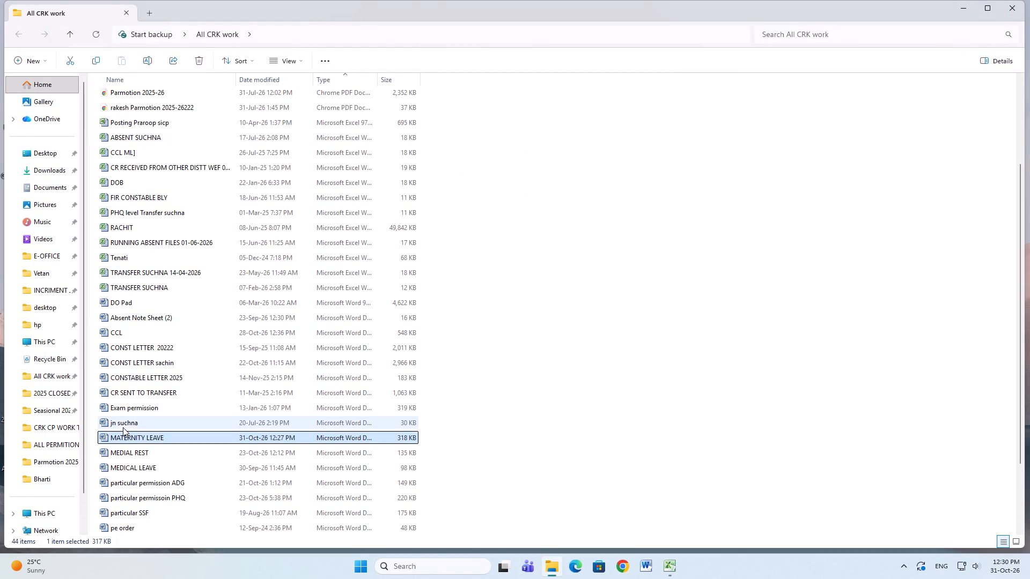
Open the CCL document from the All CRK work folder and go to its last order.
double_click(127, 329)
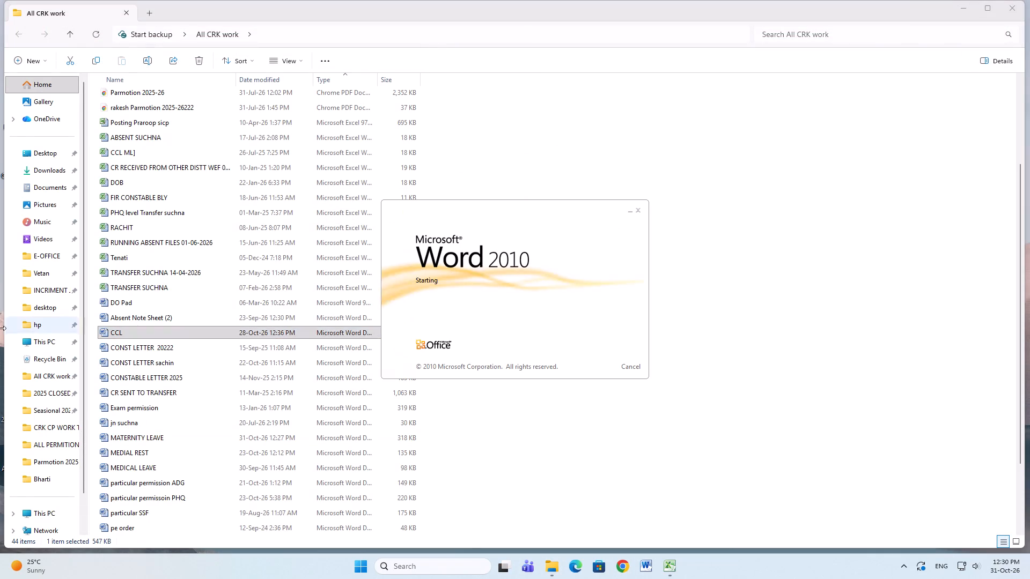
key("ctrl+End")
scroll(202, 355, "up", 7)
scroll(329, 347, "up", 2)
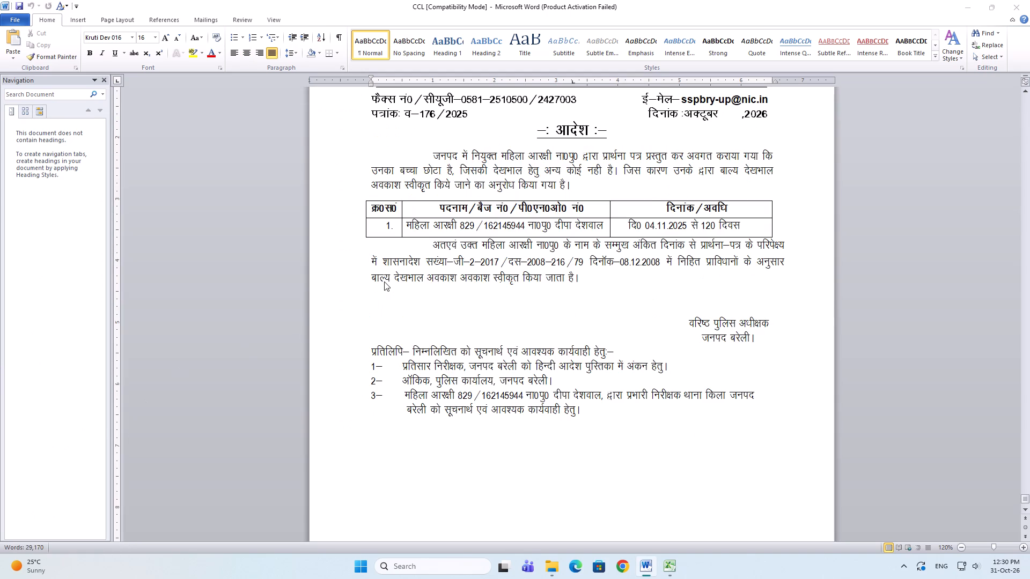
scroll(384, 281, "up", 2)
Copy the entire last child care leave order and paste it onto a new page at the end of the document.
left_click(622, 383)
scroll(499, 254, "up", 6)
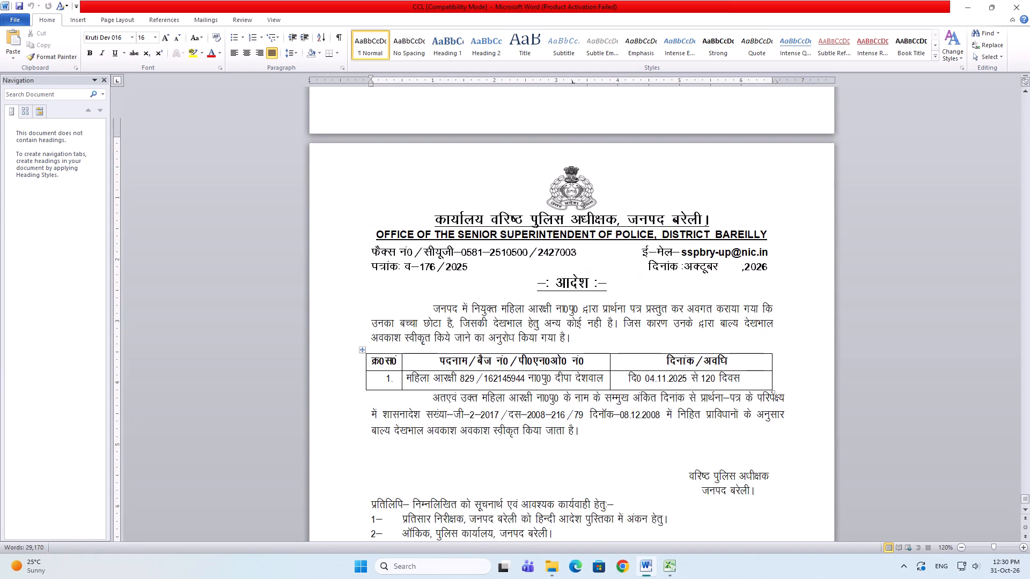
left_click_drag(536, 216, 591, 392)
key("ctrl+c")
key("ctrl+c")
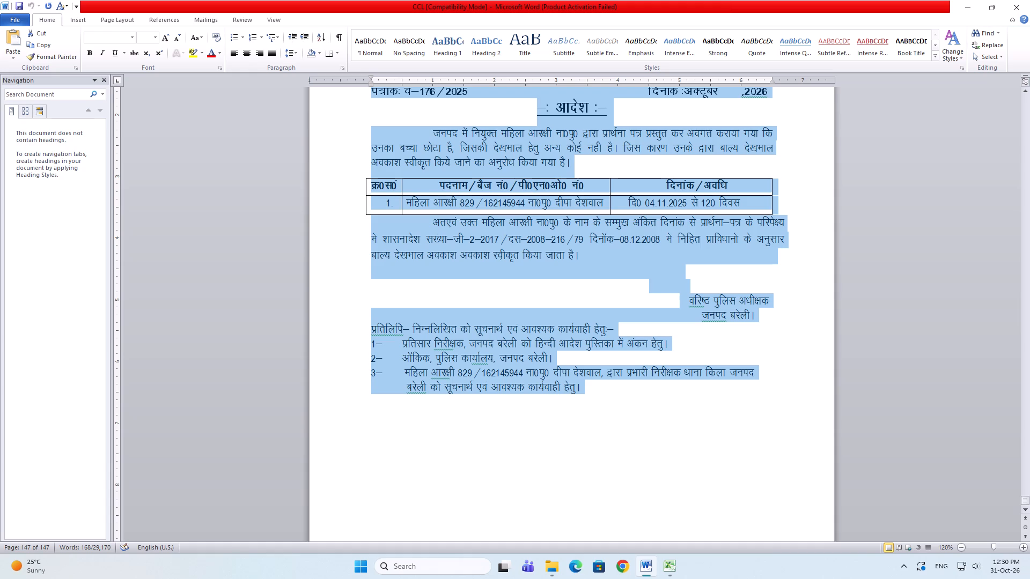
key("ctrl+c")
scroll(425, 447, "down", 5)
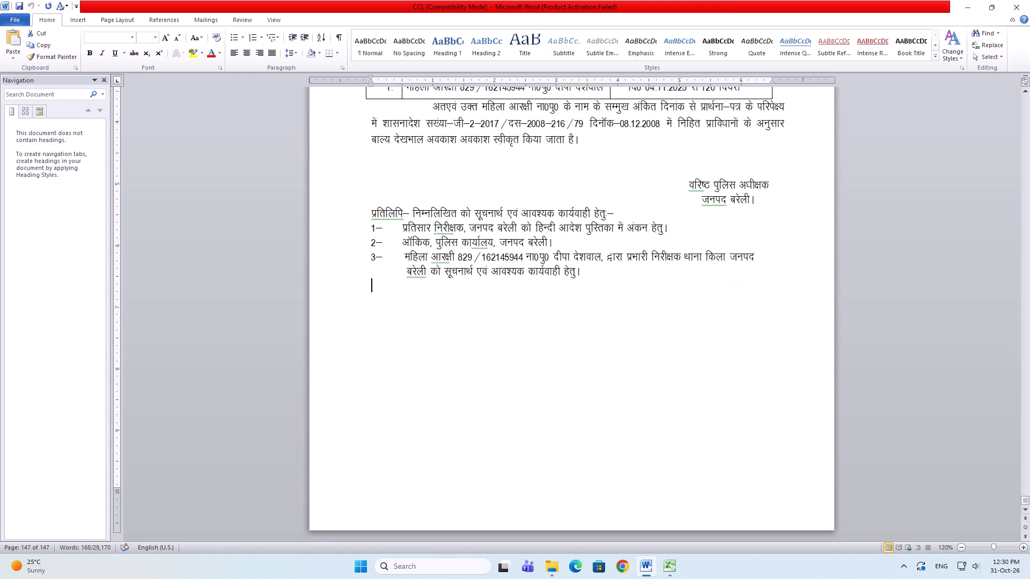
left_click(423, 444)
key("ctrl+Return")
key("ctrl+v")
scroll(369, 360, "up", 3)
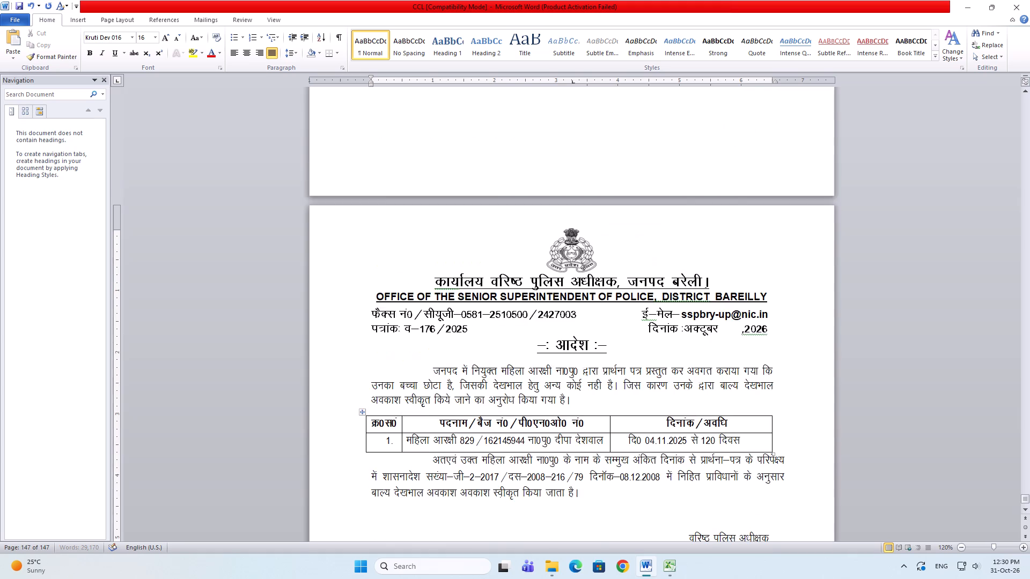
Add a second row with serial number 2 to the table in the new copy of the order.
scroll(381, 347, "up", 1)
scroll(474, 422, "down", 5)
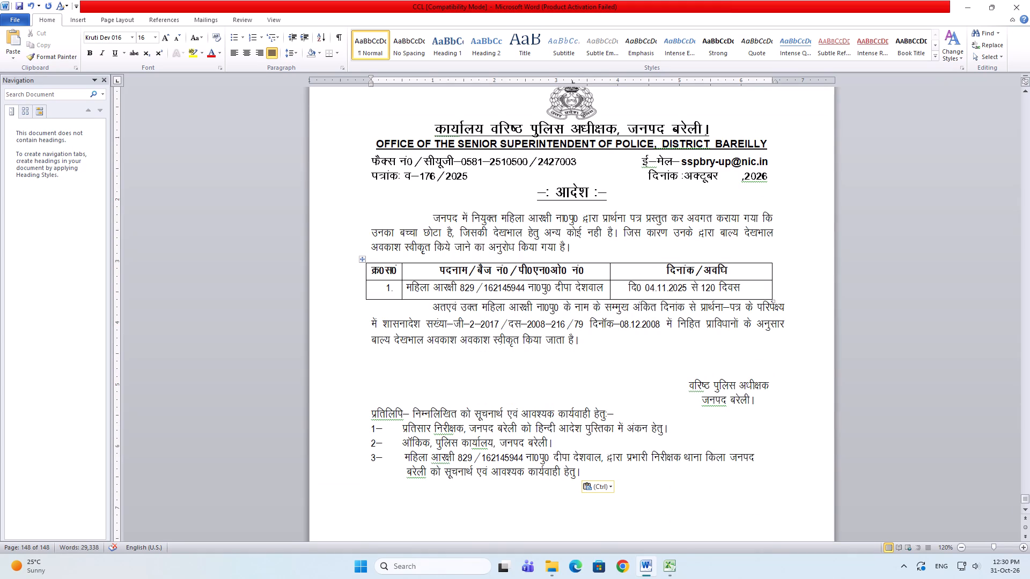
left_click(756, 289)
key("Tab")
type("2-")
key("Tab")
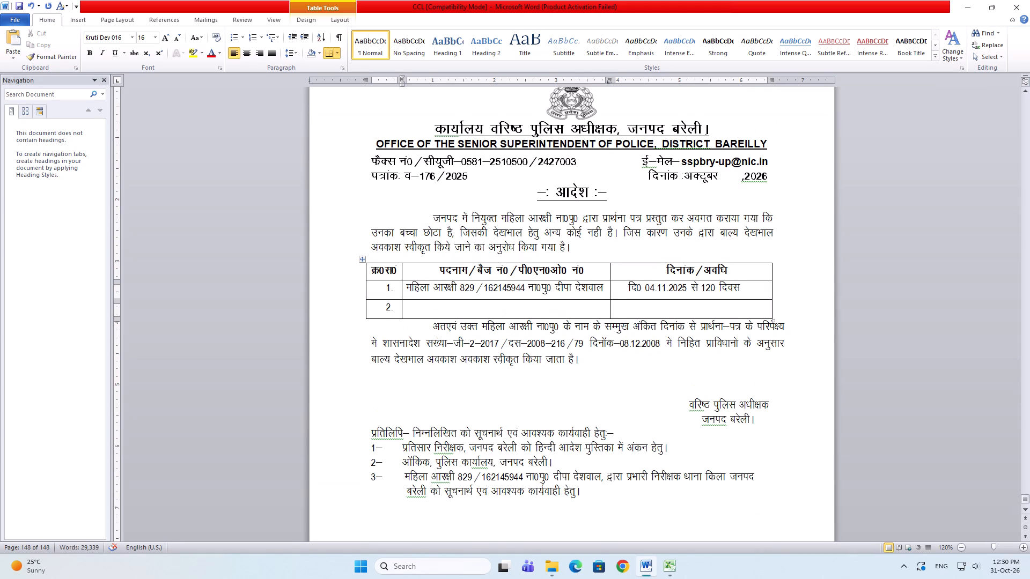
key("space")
Replace the badge number, PNO and name in table row 1 with the new woman constable's details, keeping महिला आरक्षी and ना0पु0.
left_click_drag(459, 287, 511, 286)
left_click_drag(511, 286, 514, 286)
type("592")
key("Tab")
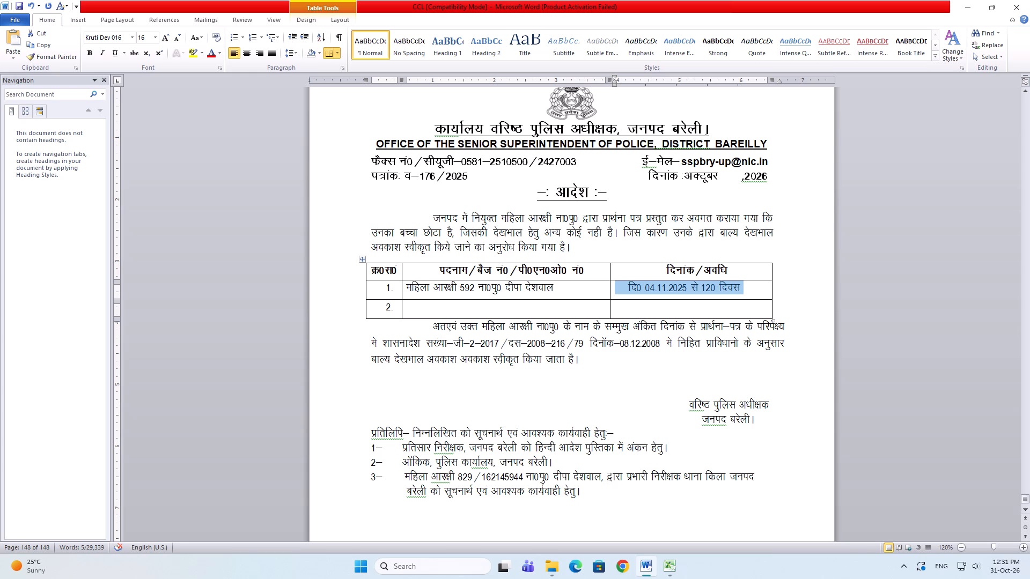
left_click_drag(460, 285, 474, 286)
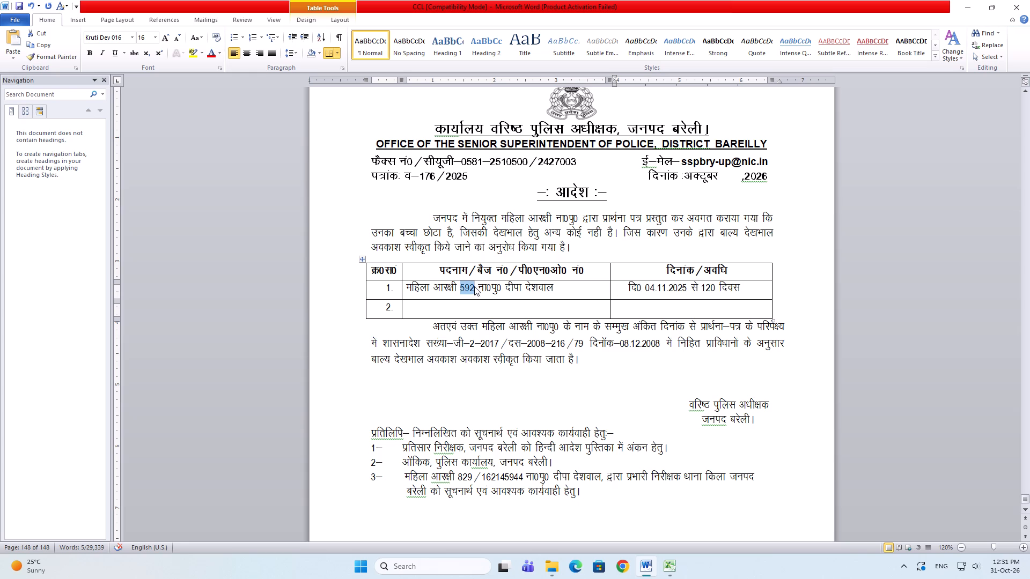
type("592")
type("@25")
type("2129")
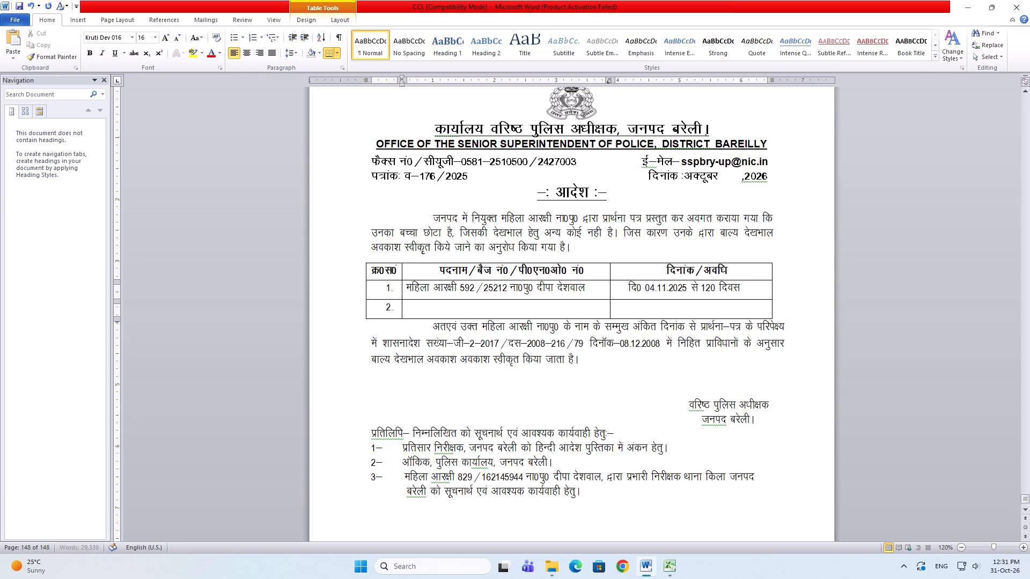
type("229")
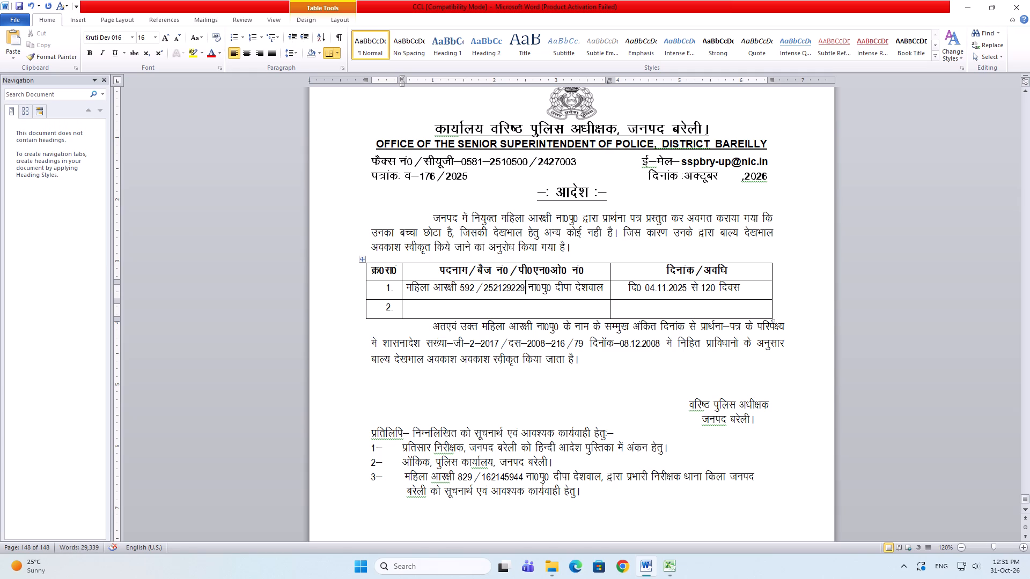
left_click_drag(555, 284, 604, 289)
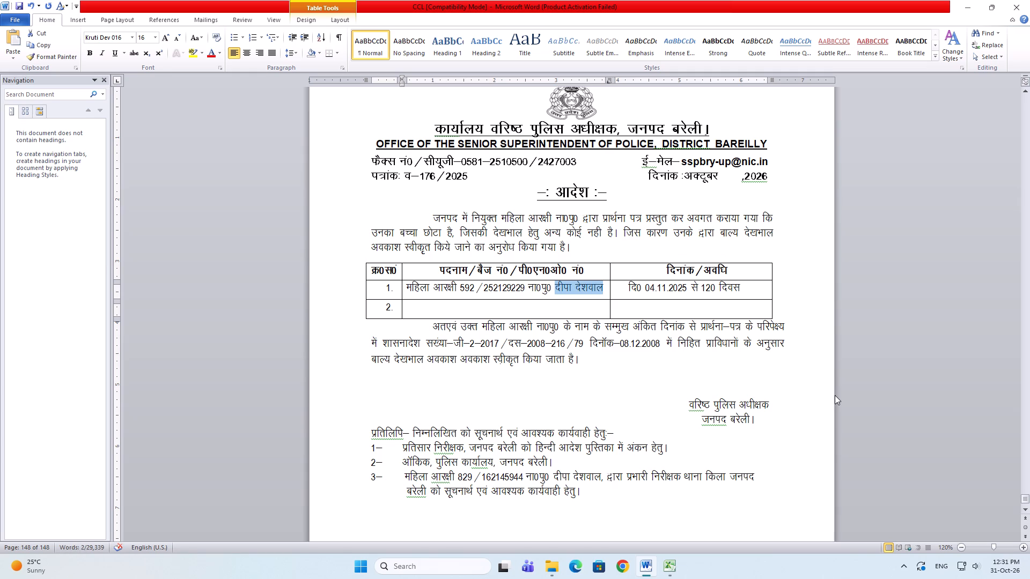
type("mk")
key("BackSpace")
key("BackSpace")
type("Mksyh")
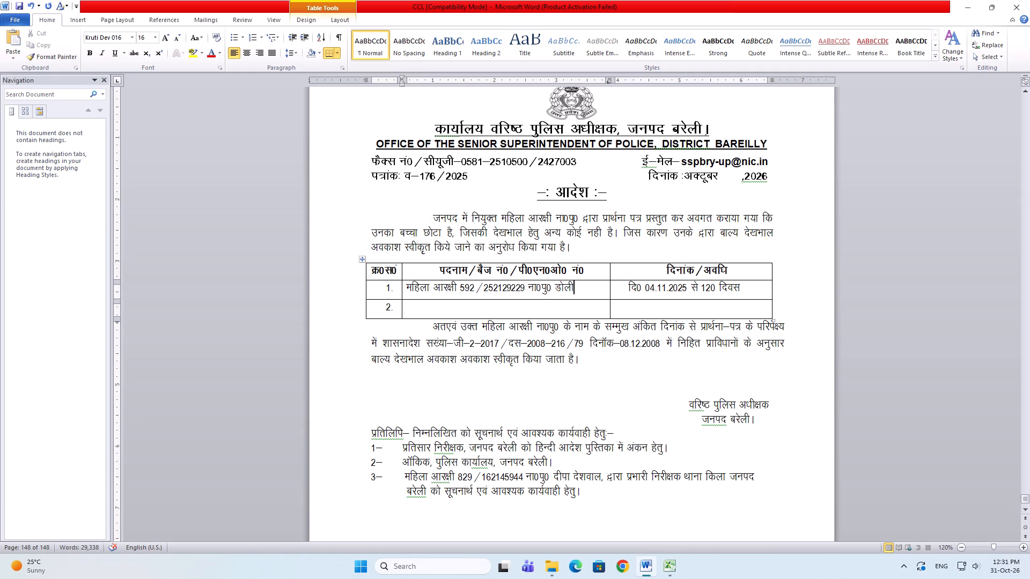
Change the leave period in table row 1 to दि0 01.11.2026 से 30 दिवस.
left_click_drag(645, 286, 677, 288)
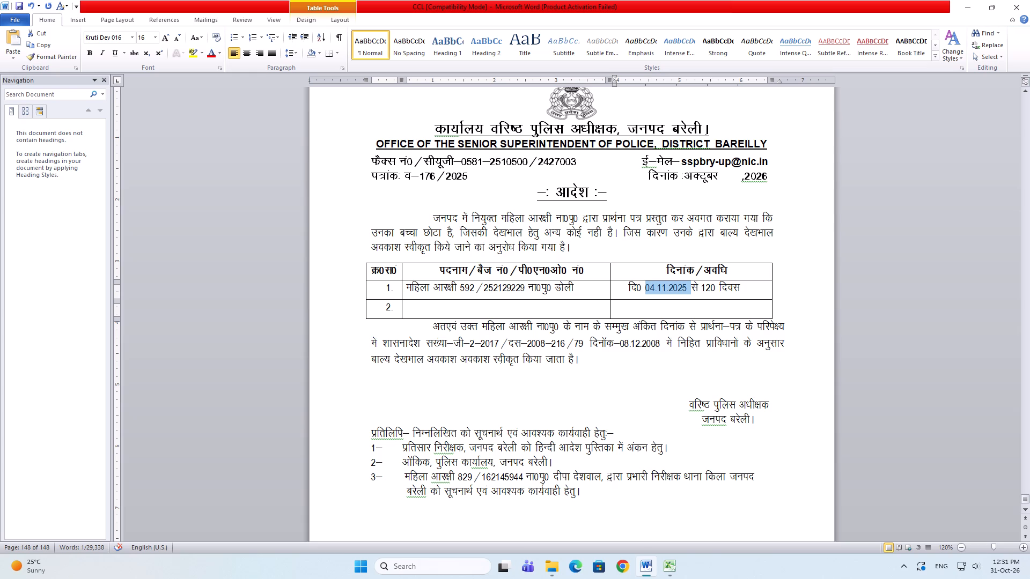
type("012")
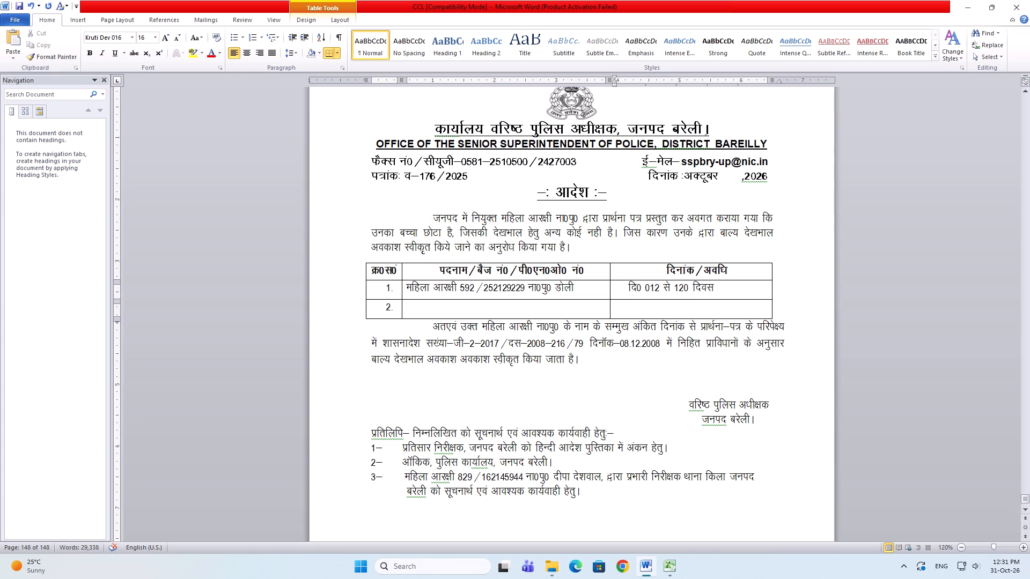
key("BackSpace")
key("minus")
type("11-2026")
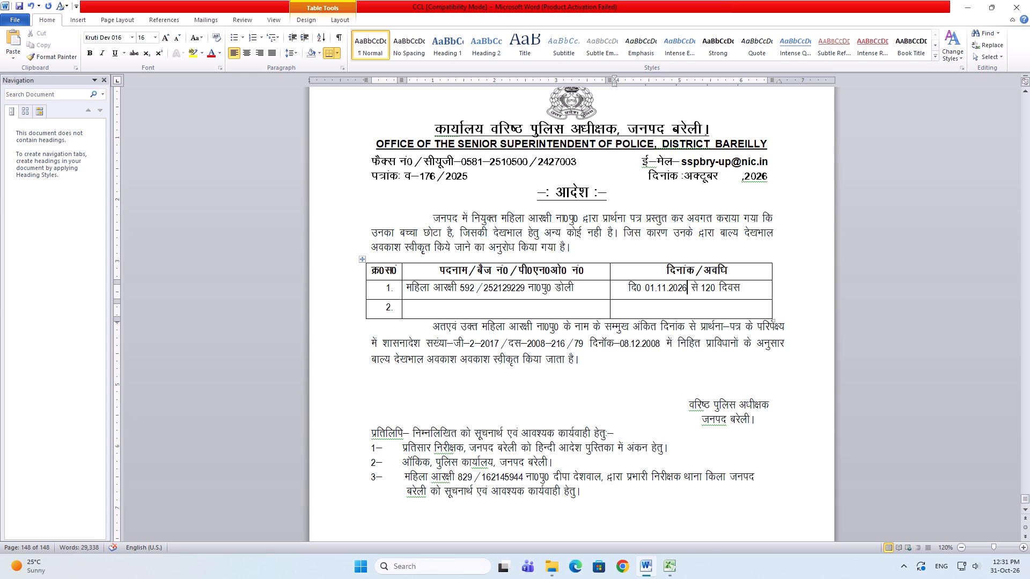
left_click_drag(703, 288, 715, 288)
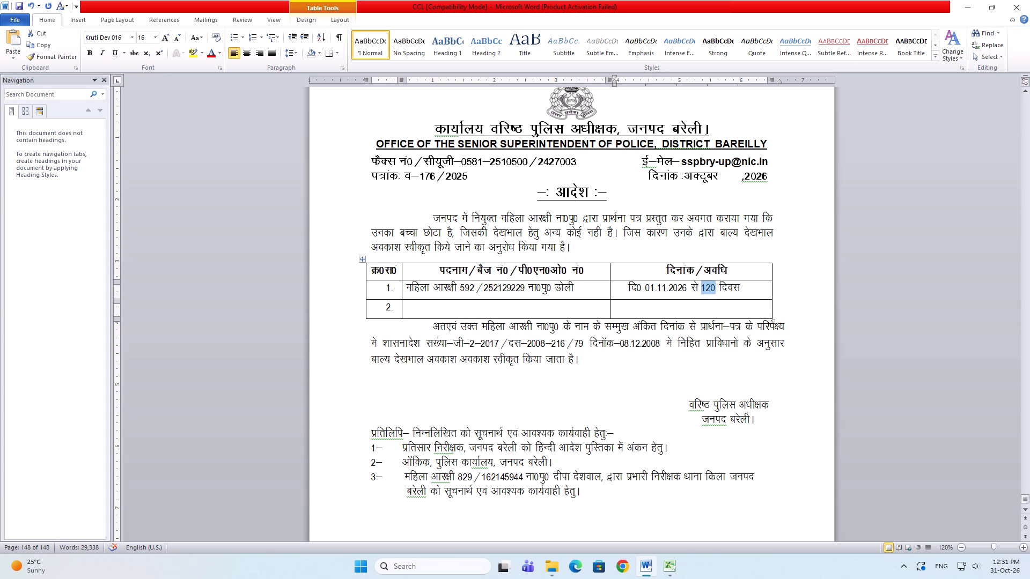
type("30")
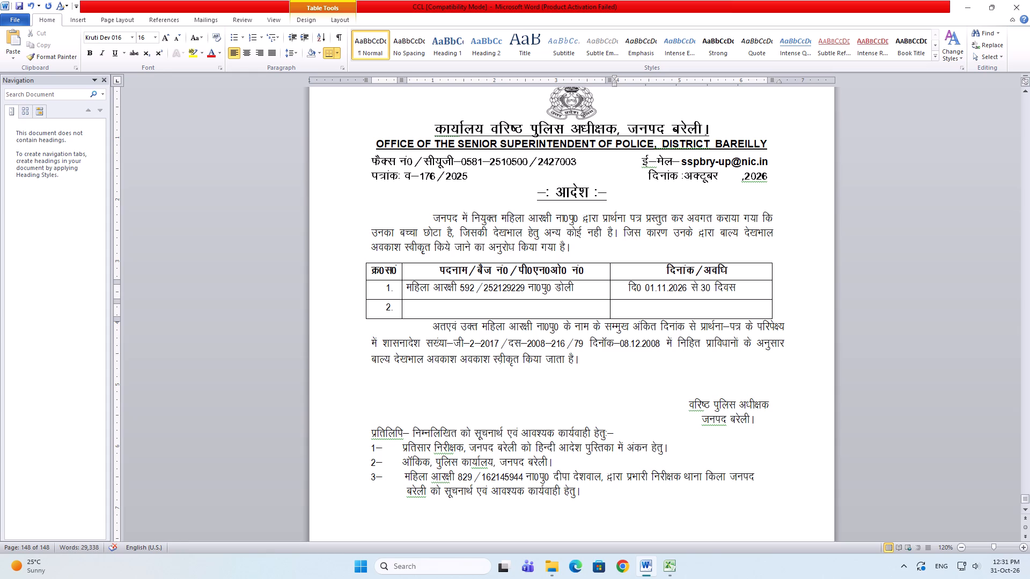
Fill the पदनाम cell of table row 2 with महिला आरक्षी, the second constable's badge number and PNO, ना0पु0 and her name.
left_click(453, 305)
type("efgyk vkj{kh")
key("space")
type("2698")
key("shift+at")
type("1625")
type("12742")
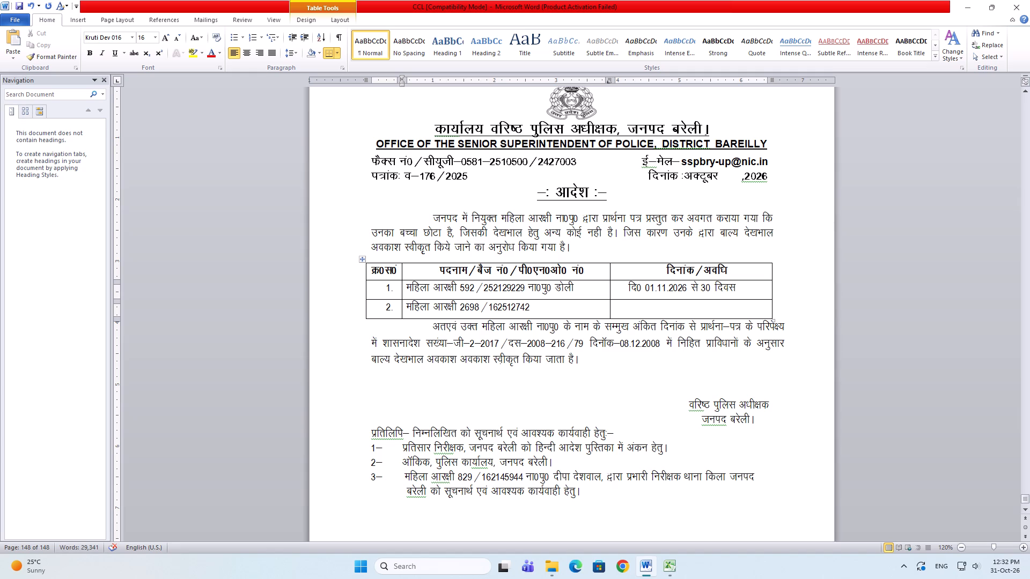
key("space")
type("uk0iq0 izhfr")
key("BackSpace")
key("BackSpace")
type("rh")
Enter the leave period दि0 02.11.2026 से 120 दिवस in table row 2.
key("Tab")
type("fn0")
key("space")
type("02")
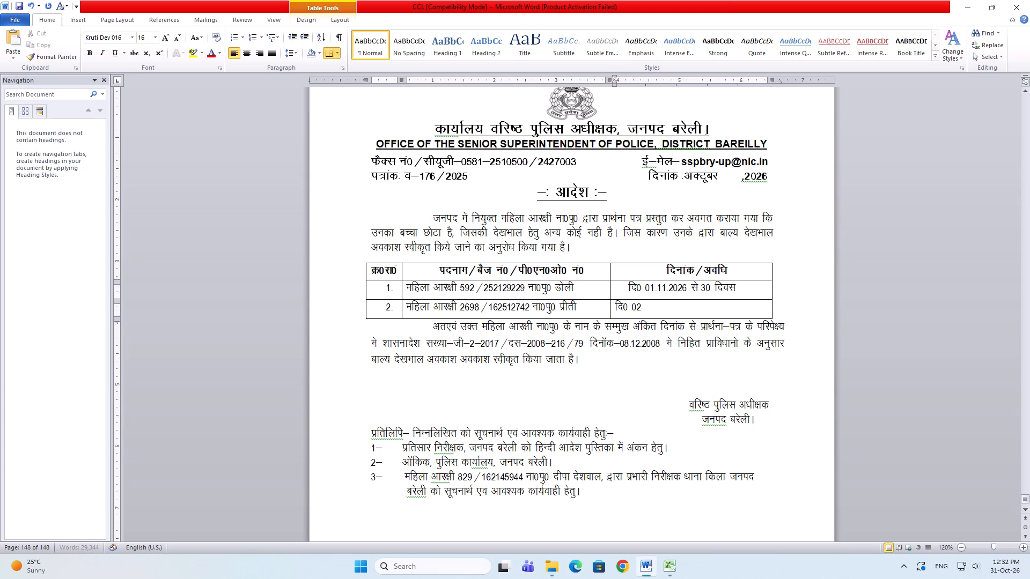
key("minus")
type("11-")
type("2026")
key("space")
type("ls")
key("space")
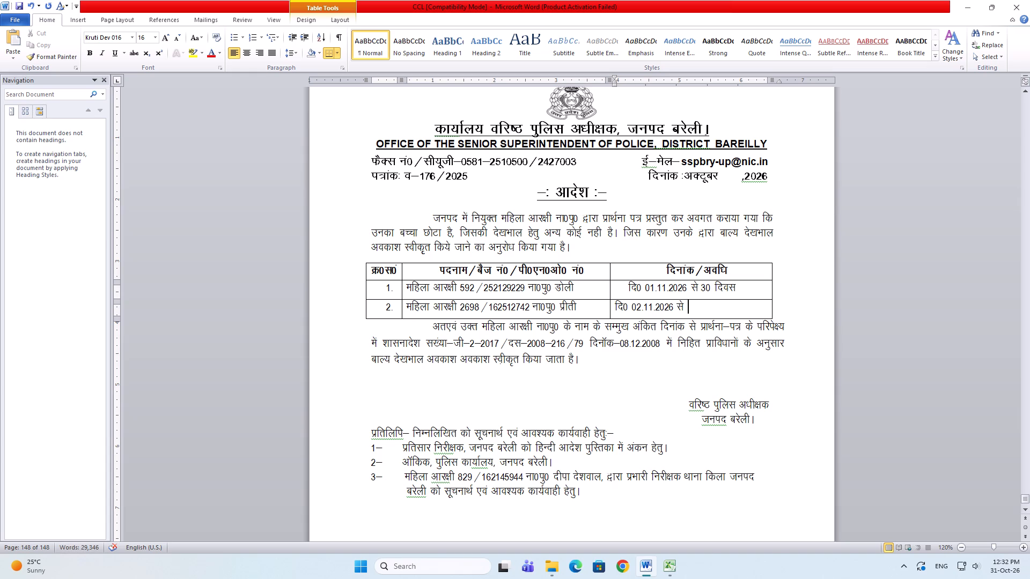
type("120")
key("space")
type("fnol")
Add a third row to the leave table with serial number 3.
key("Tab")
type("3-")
Fill the पदनाम cell of table row 3 with महिला आरक्षी, the third constable's badge number and PNO, ना0पु0 and her name.
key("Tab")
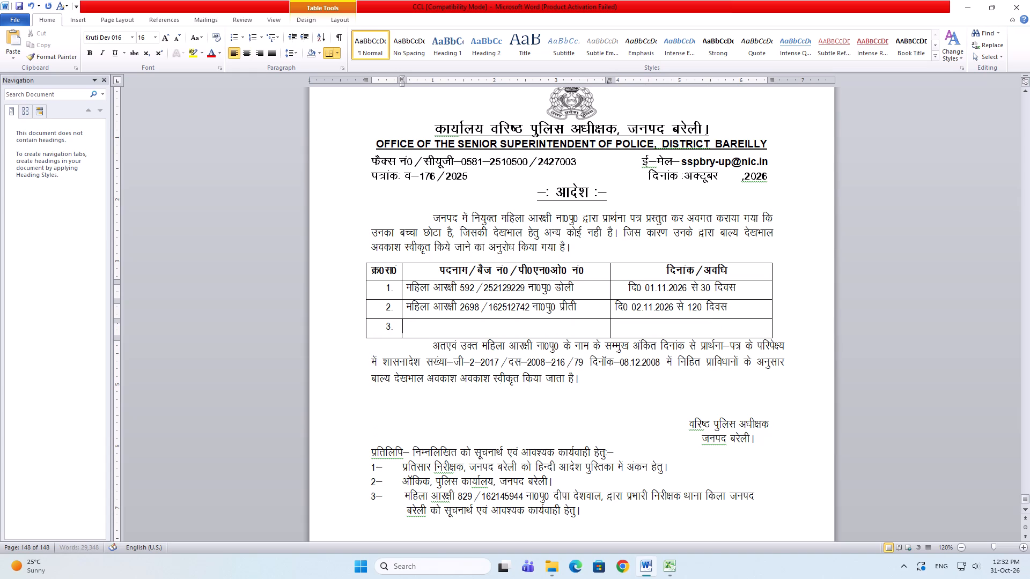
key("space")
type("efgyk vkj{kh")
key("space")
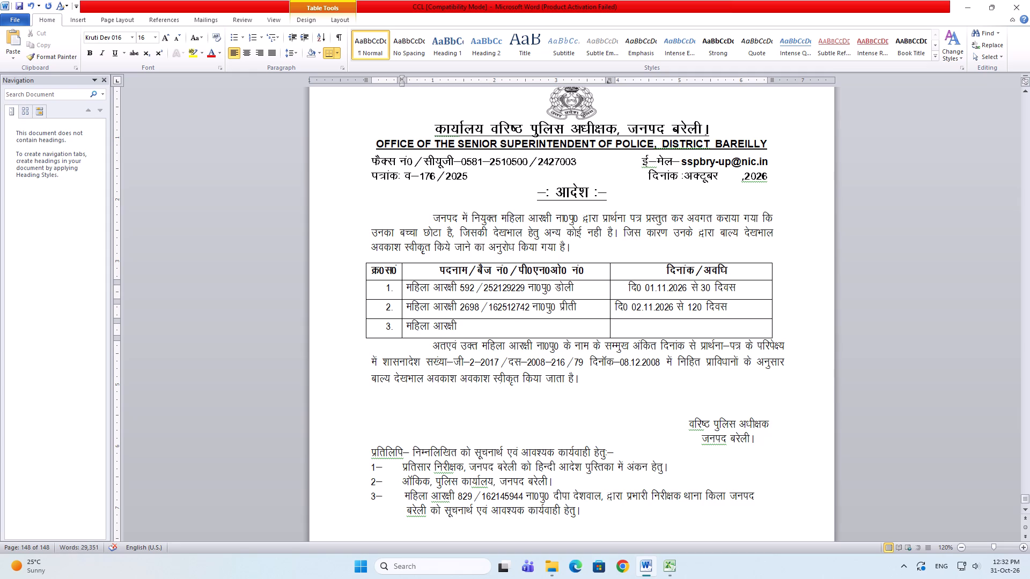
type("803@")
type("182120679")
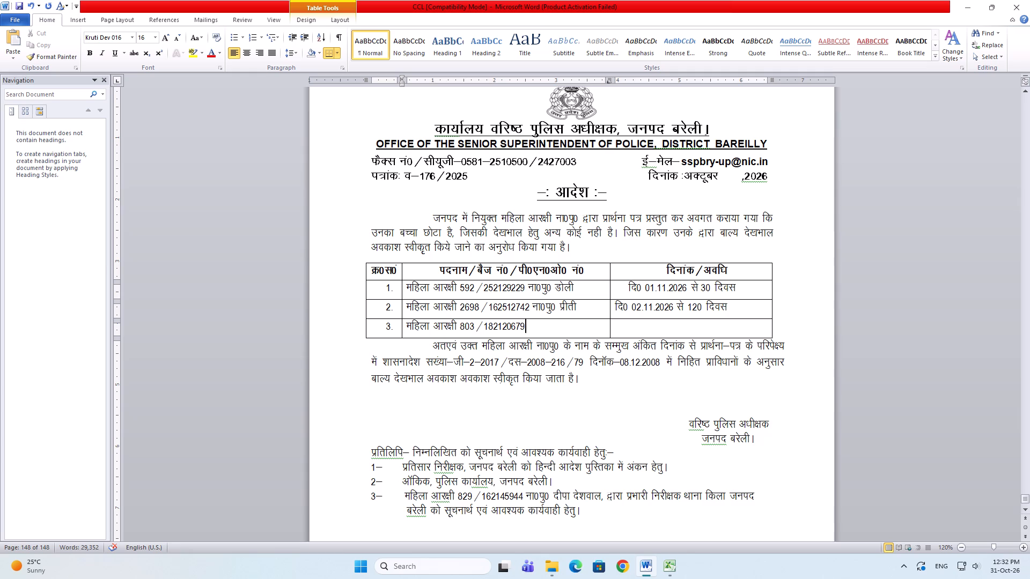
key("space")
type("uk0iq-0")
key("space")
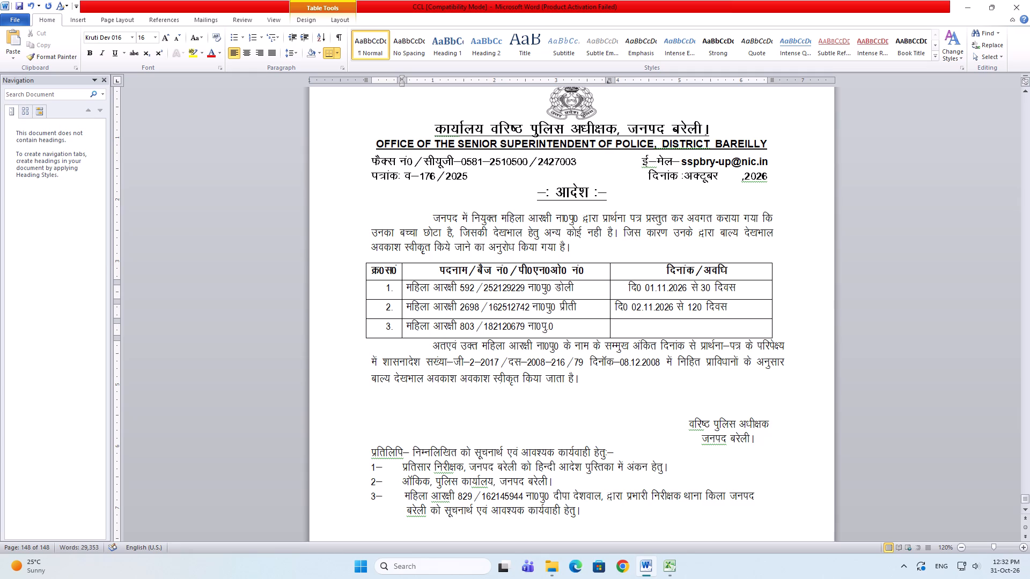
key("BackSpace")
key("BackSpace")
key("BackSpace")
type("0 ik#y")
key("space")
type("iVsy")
Start the leave period in table row 3 with दि0 03.01.2.
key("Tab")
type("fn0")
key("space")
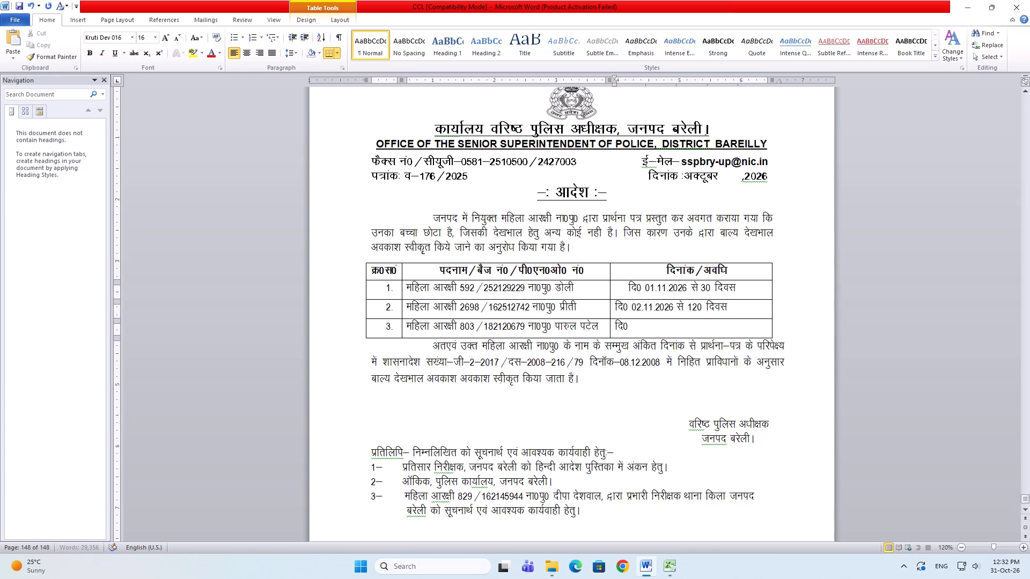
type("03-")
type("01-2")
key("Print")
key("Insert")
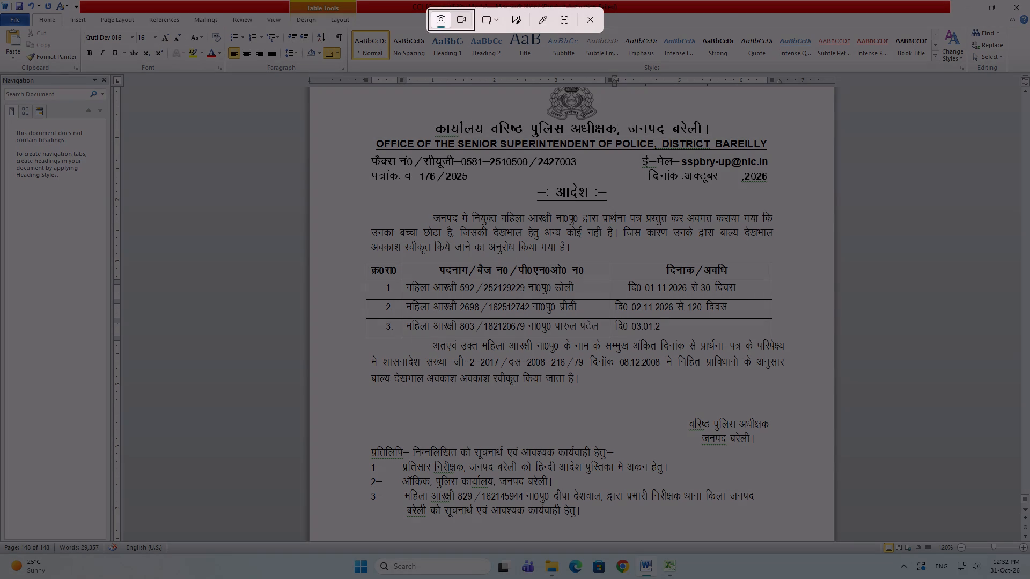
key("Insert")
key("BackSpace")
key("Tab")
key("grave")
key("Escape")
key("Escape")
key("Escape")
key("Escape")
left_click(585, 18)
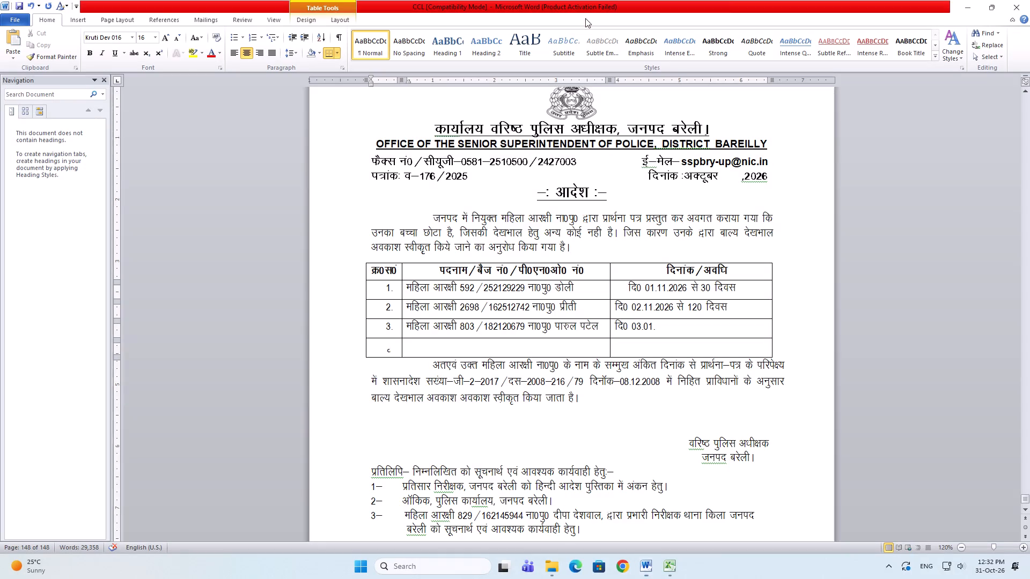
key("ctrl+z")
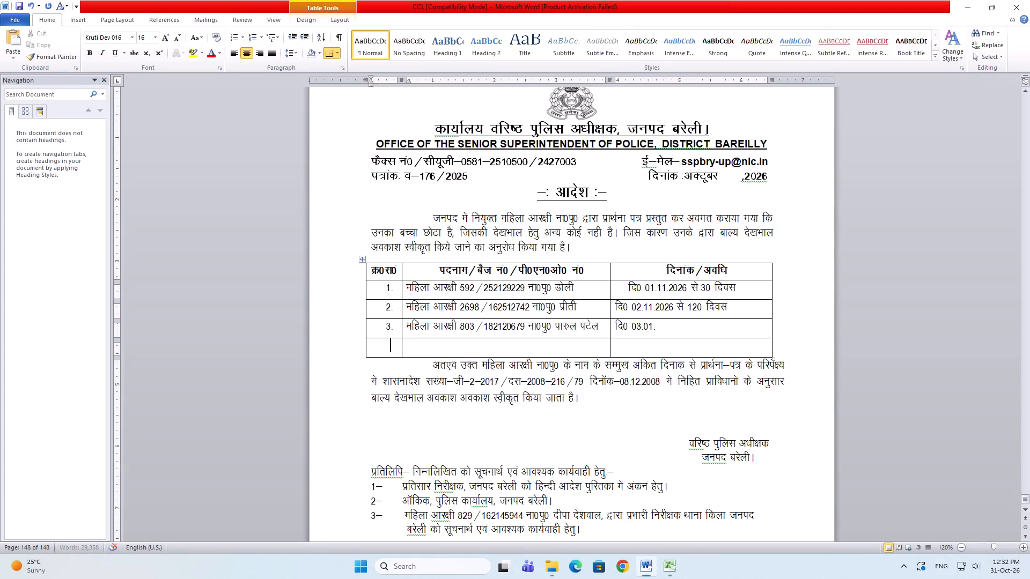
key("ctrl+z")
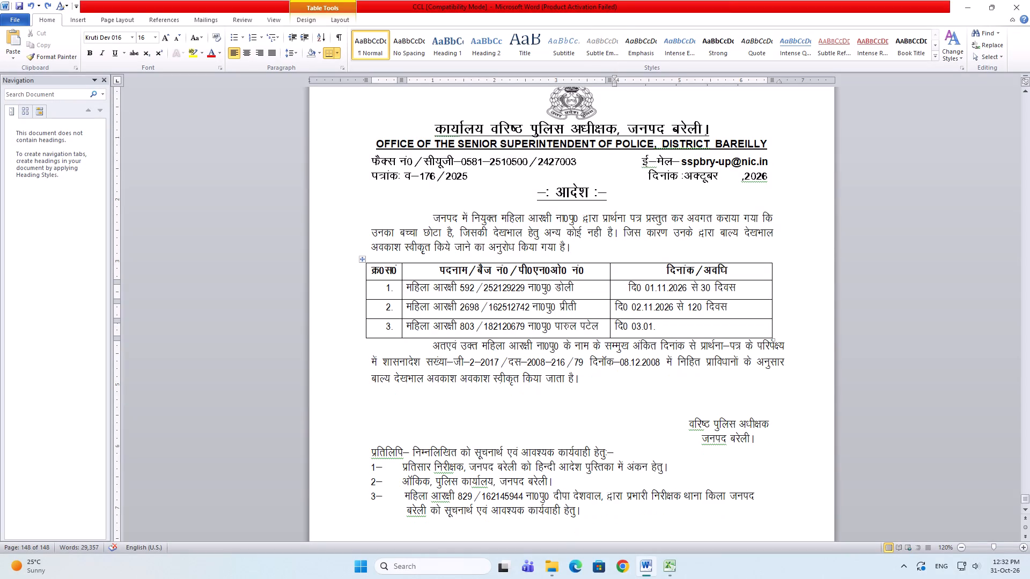
Replace the partial date in table row 3 so the leave period reads दि0 04.11.2026 से 30 दिवस.
key("BackSpace")
key("BackSpace")
key("BackSpace")
key("BackSpace")
key("BackSpace")
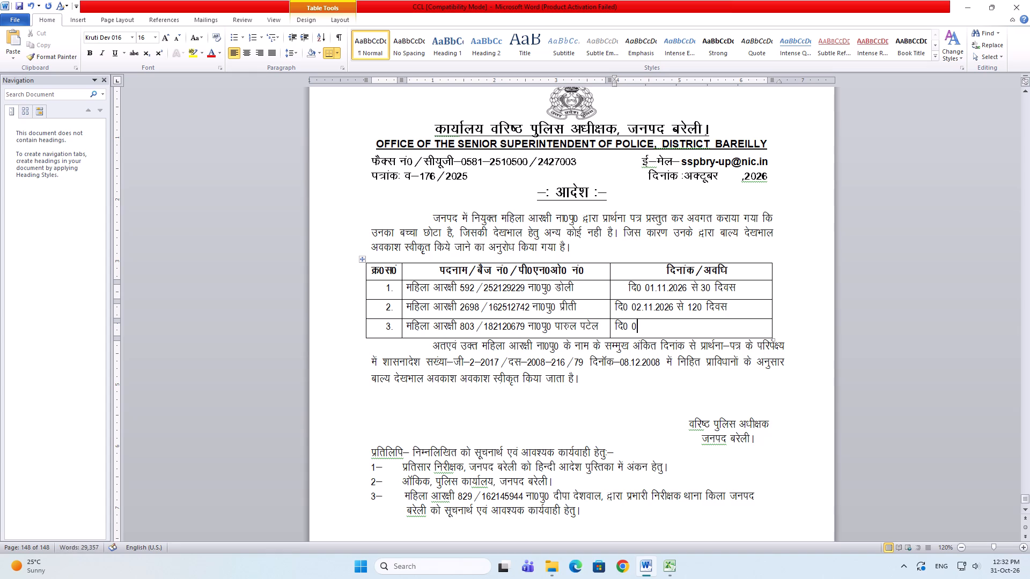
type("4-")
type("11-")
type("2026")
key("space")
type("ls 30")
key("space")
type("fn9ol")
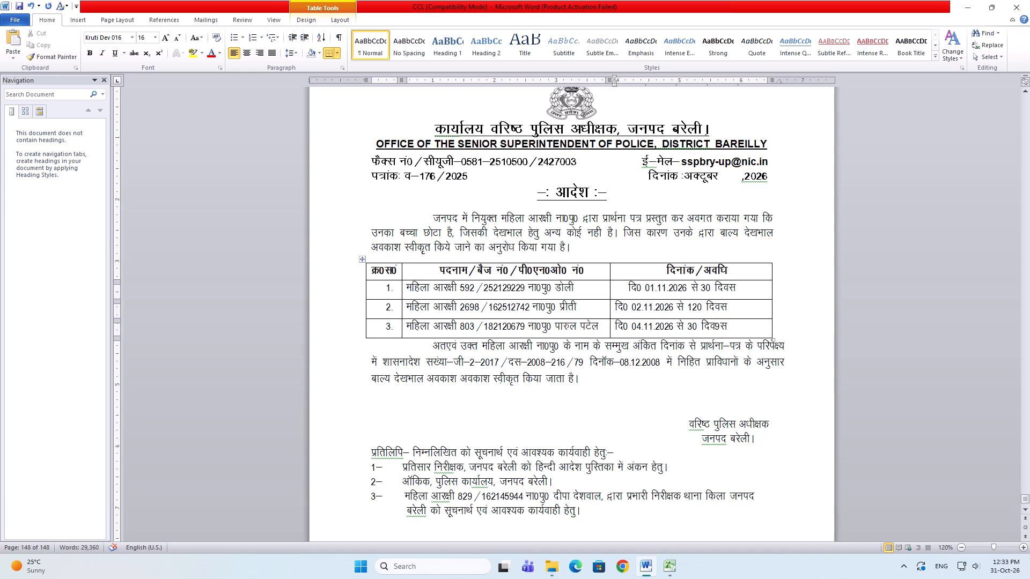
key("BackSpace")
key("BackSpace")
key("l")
Remove the extra leading spaces before दि0 in the leave period of table row 1.
left_click(626, 290)
key("BackSpace")
key("BackSpace")
key("BackSpace")
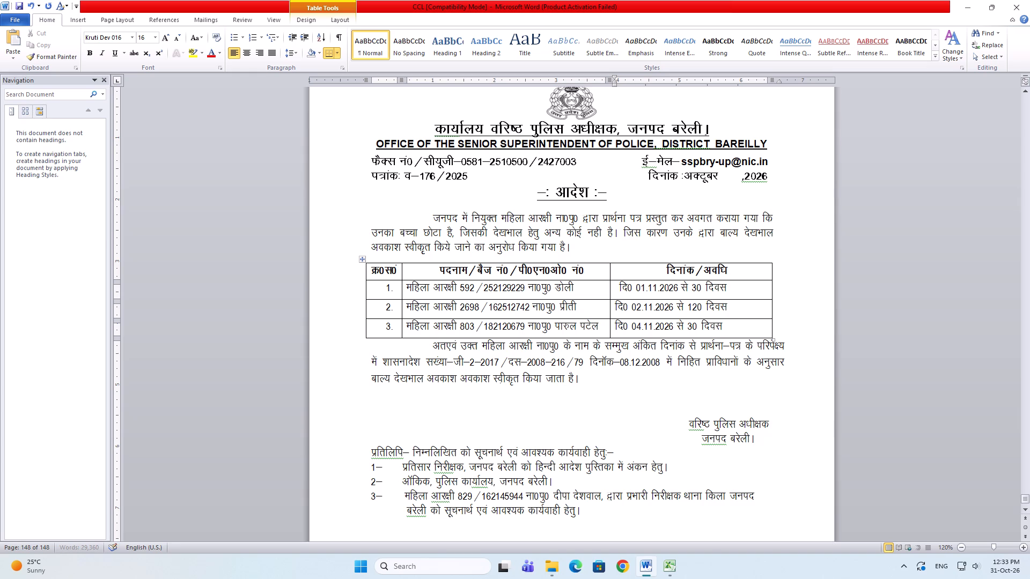
key("BackSpace")
key("Delete")
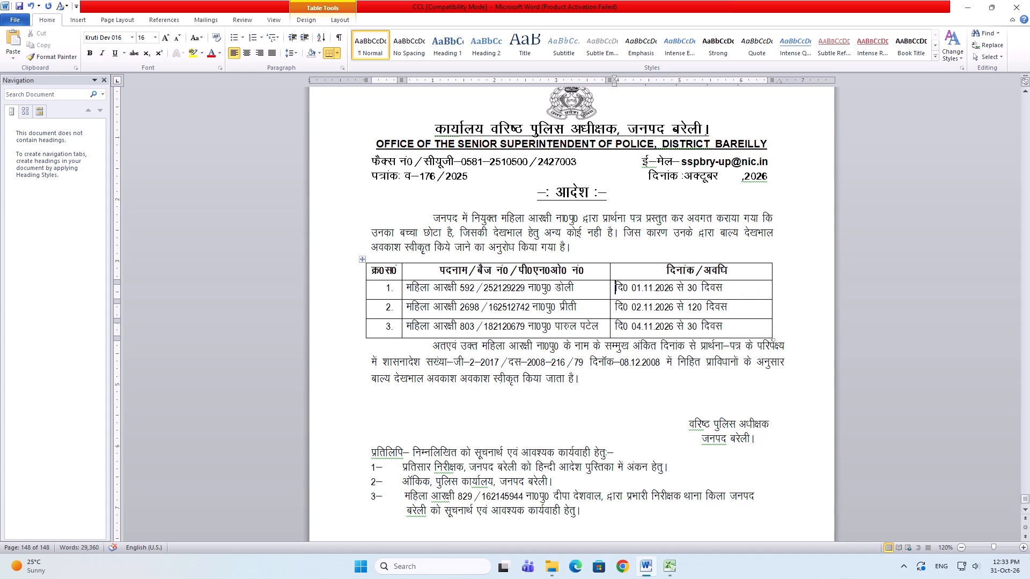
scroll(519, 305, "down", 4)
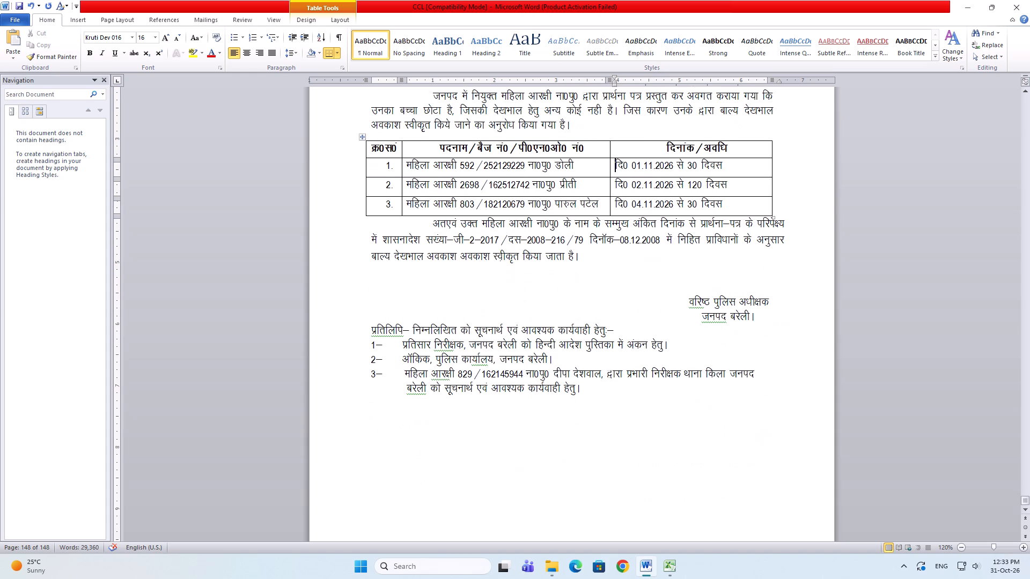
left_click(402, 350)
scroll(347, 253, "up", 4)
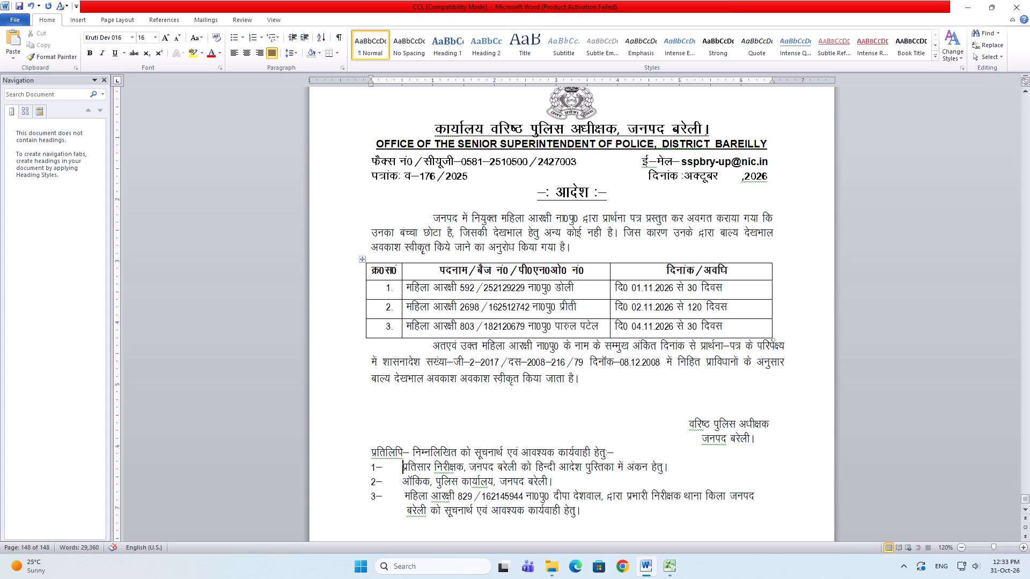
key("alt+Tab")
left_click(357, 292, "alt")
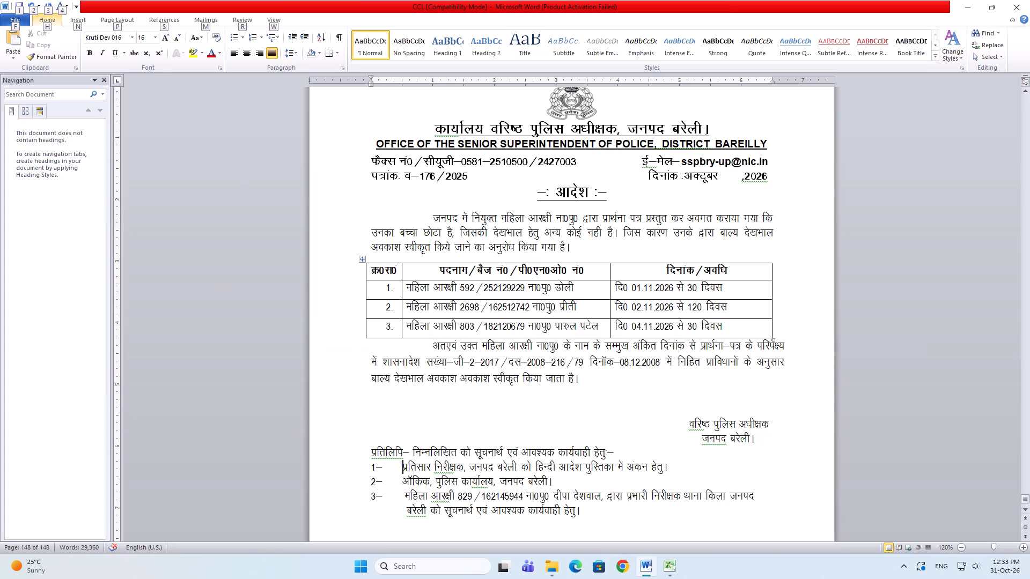
Copy the whole प्रतिलिपि section from the earlier two-constable order with leave starting 16.12.2024.
left_click_drag(1024, 496, 1029, 375)
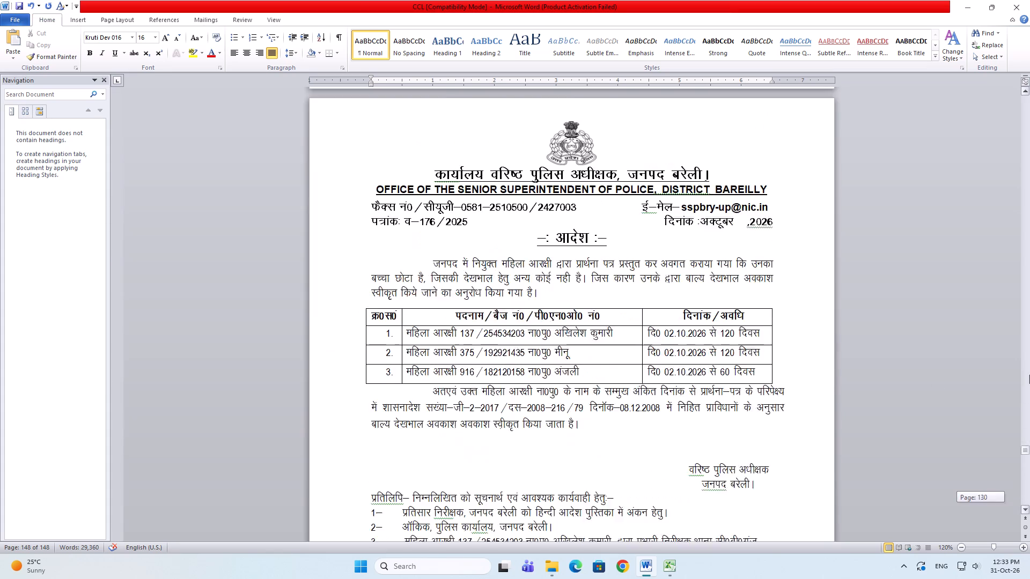
left_click_drag(1029, 375, 1029, 228)
scroll(834, 280, "down", 3)
scroll(792, 266, "down", 3)
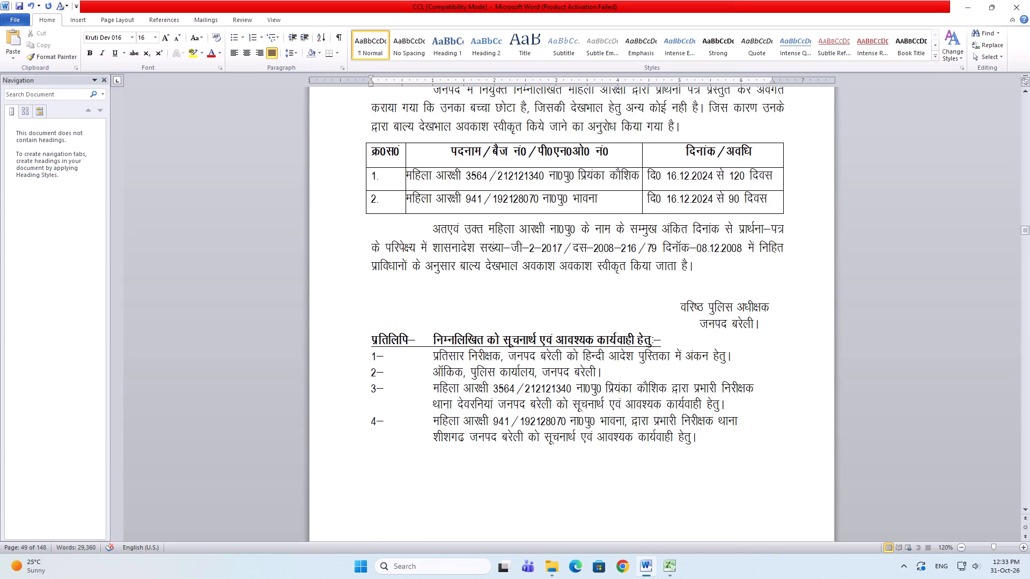
left_click_drag(367, 334, 693, 427)
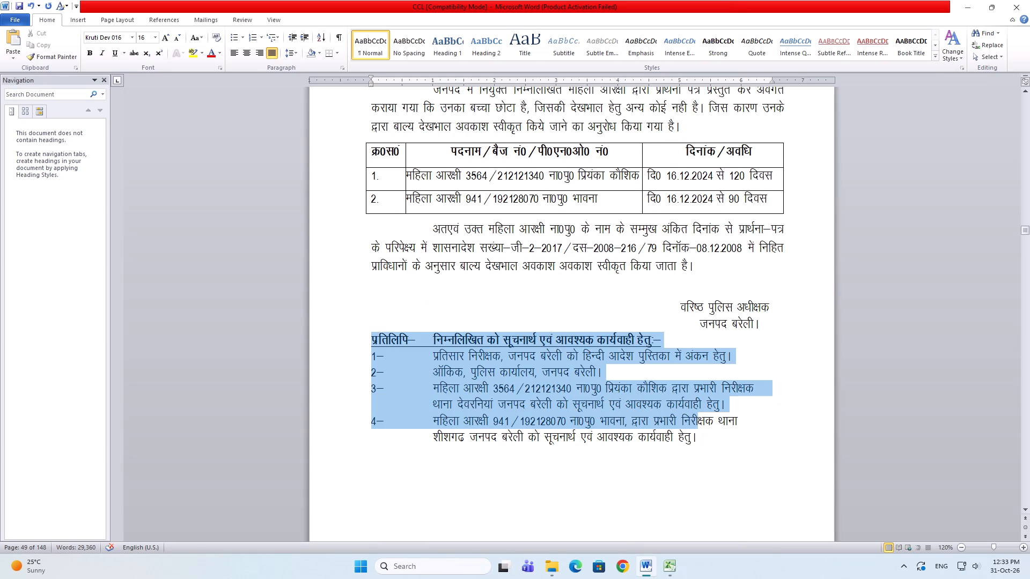
left_click_drag(693, 427, 698, 437)
key("ctrl+c")
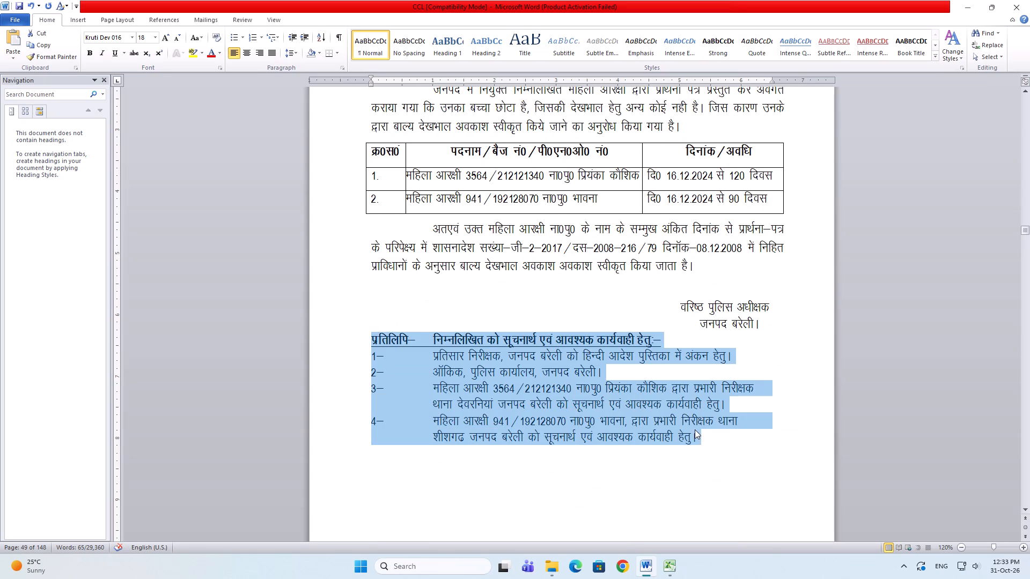
Replace the प्रतिलिपि section of the new order at the document's end with the copied four-item section.
key("ctrl+End")
scroll(455, 214, "up", 2)
left_click_drag(369, 201, 446, 226)
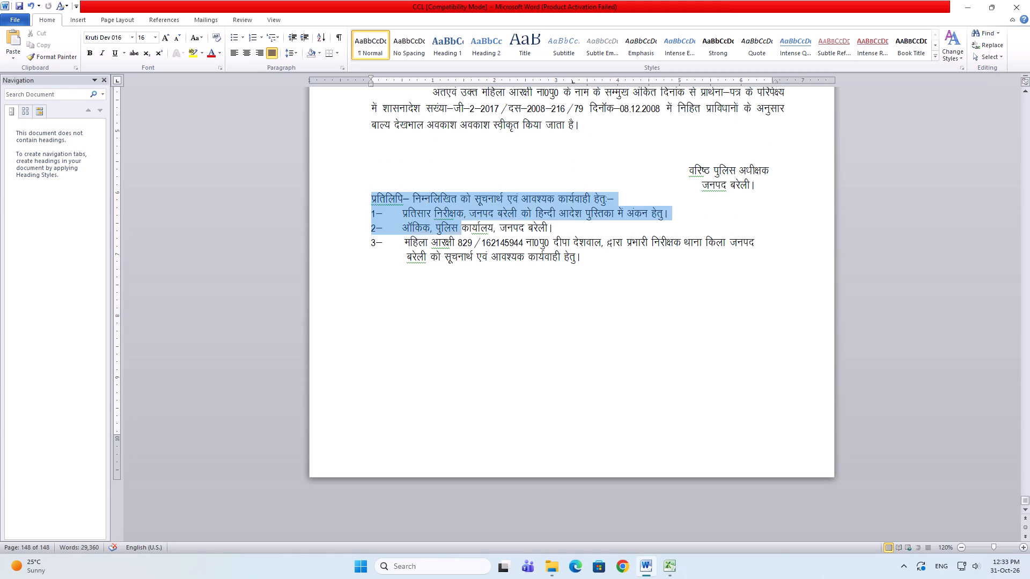
left_click_drag(446, 226, 571, 266)
key("ctrl+v")
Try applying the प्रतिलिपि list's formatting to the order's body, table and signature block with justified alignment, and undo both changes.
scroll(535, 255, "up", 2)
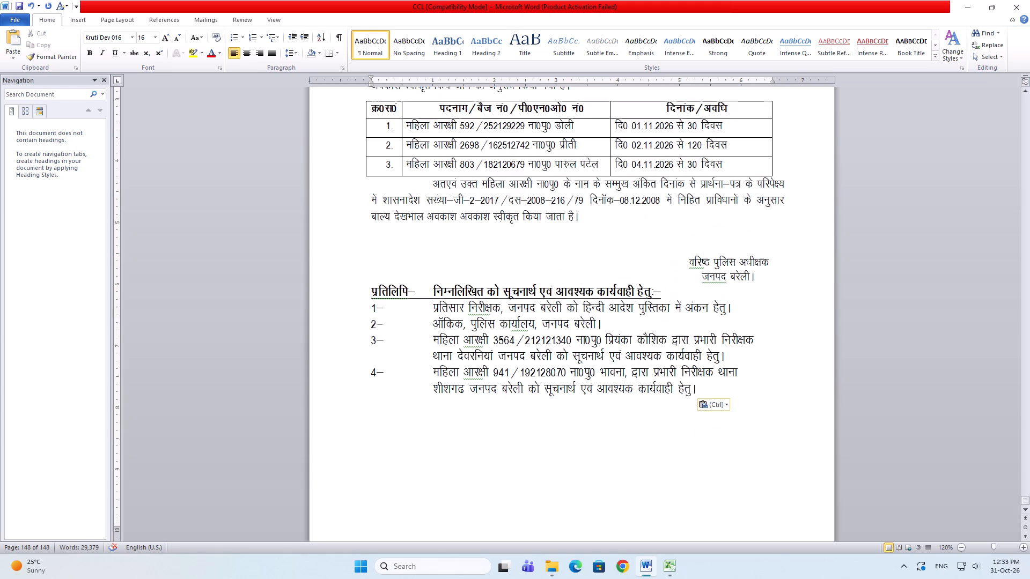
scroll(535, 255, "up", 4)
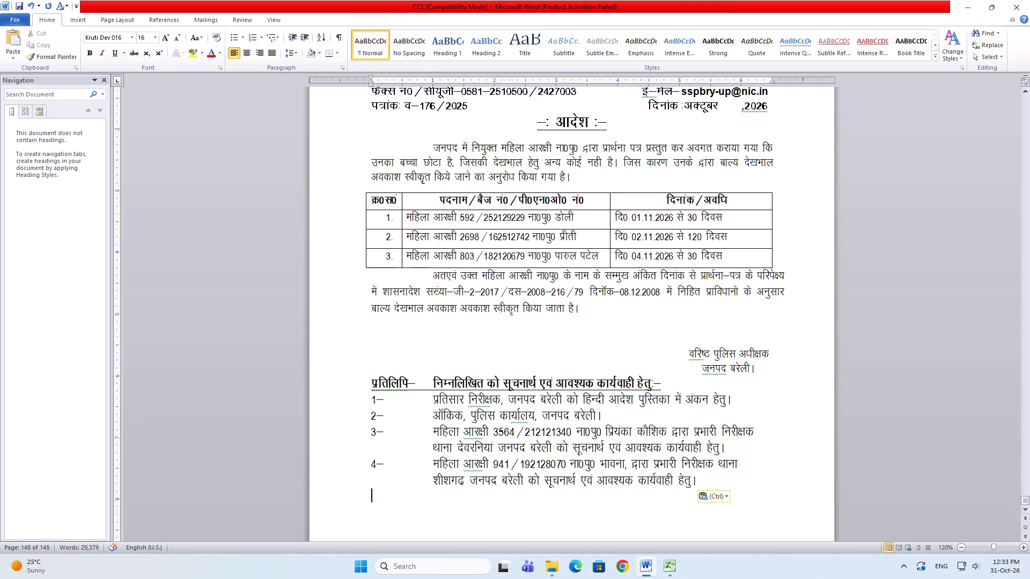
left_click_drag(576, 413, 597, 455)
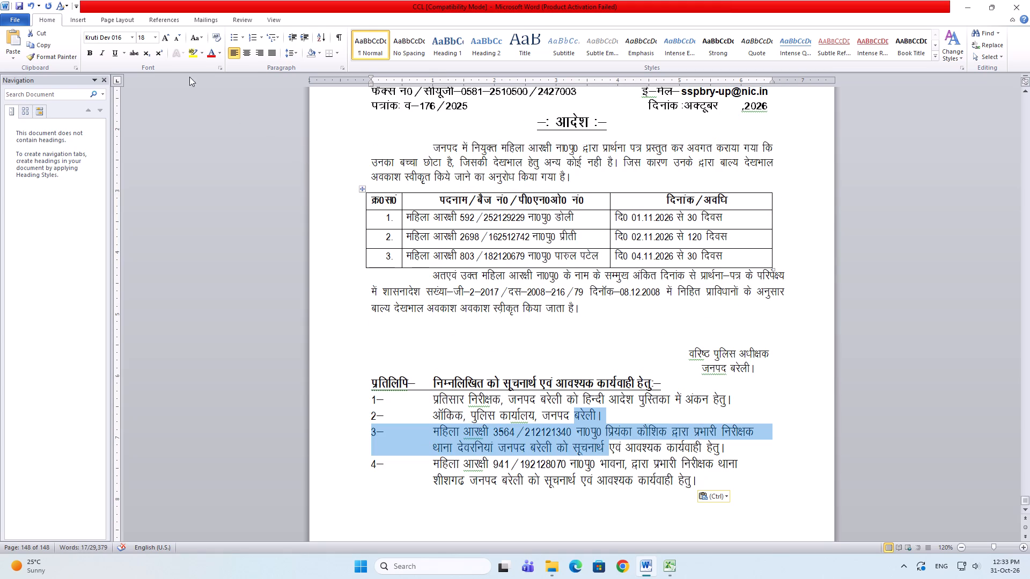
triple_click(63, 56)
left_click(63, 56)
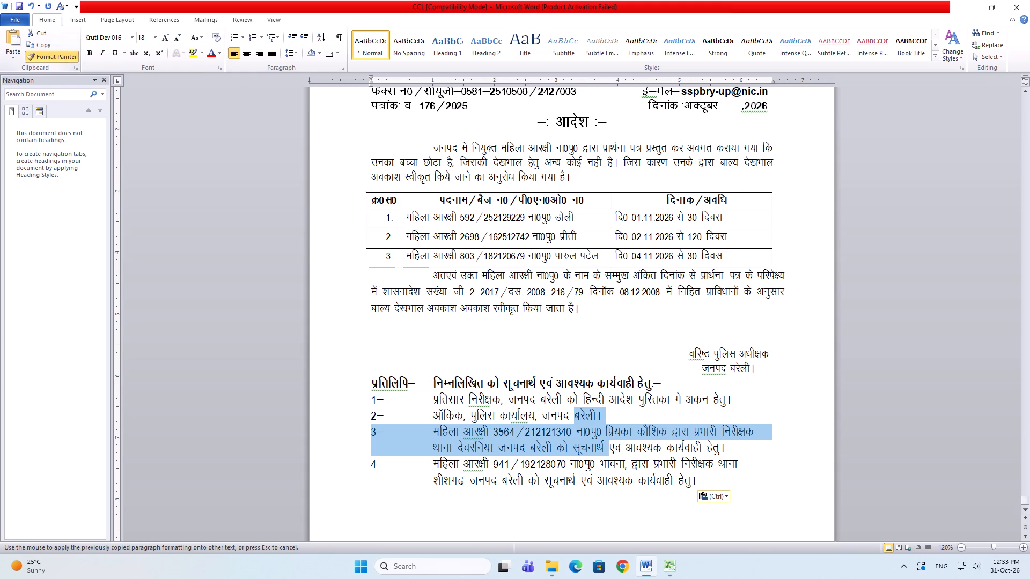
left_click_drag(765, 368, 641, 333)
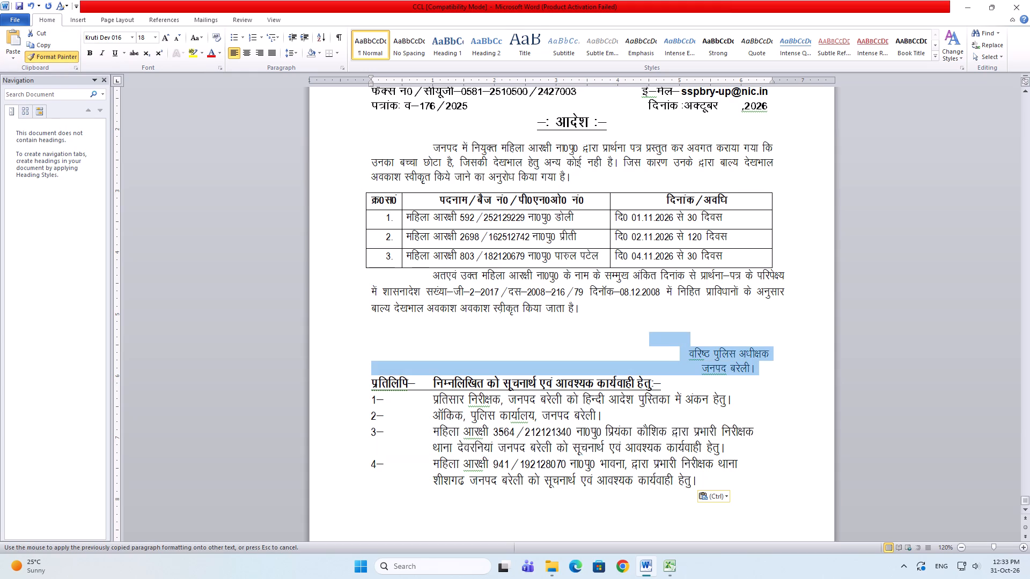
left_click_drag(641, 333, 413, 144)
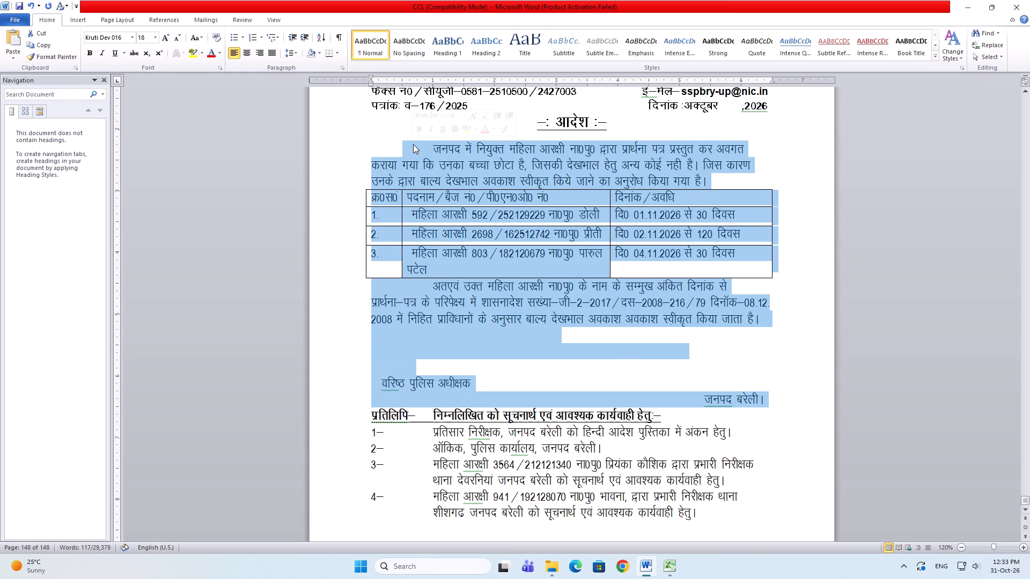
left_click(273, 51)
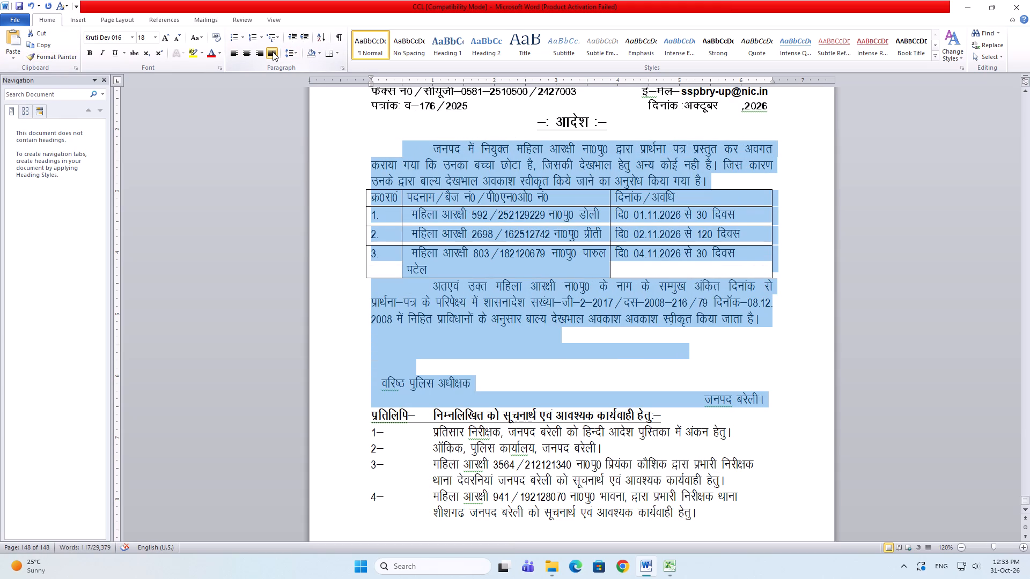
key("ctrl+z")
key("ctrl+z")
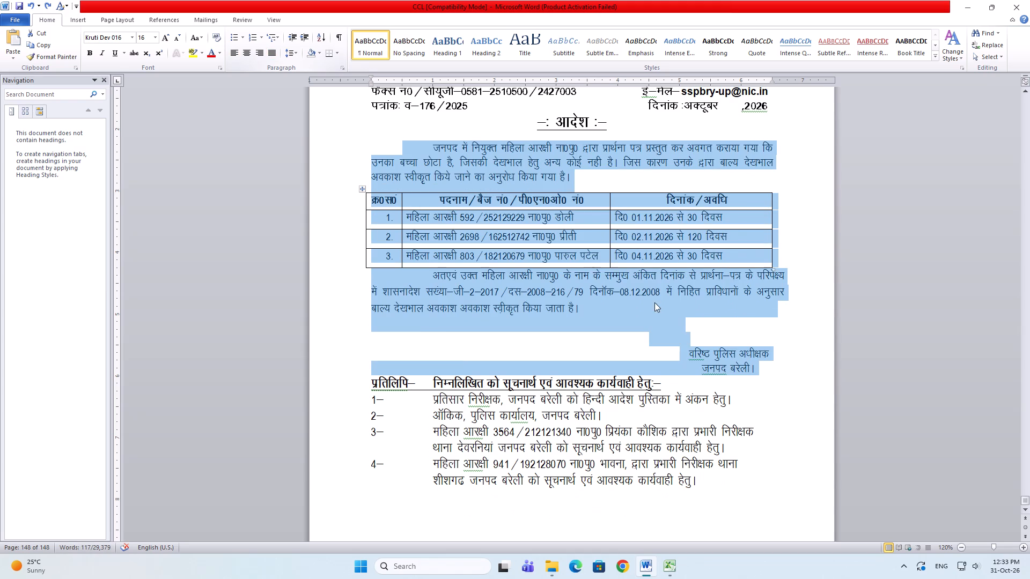
Reduce the font size of the new order's whole प्रतिलिपि section to 16.
left_click(752, 418)
left_click_drag(739, 476, 739, 476)
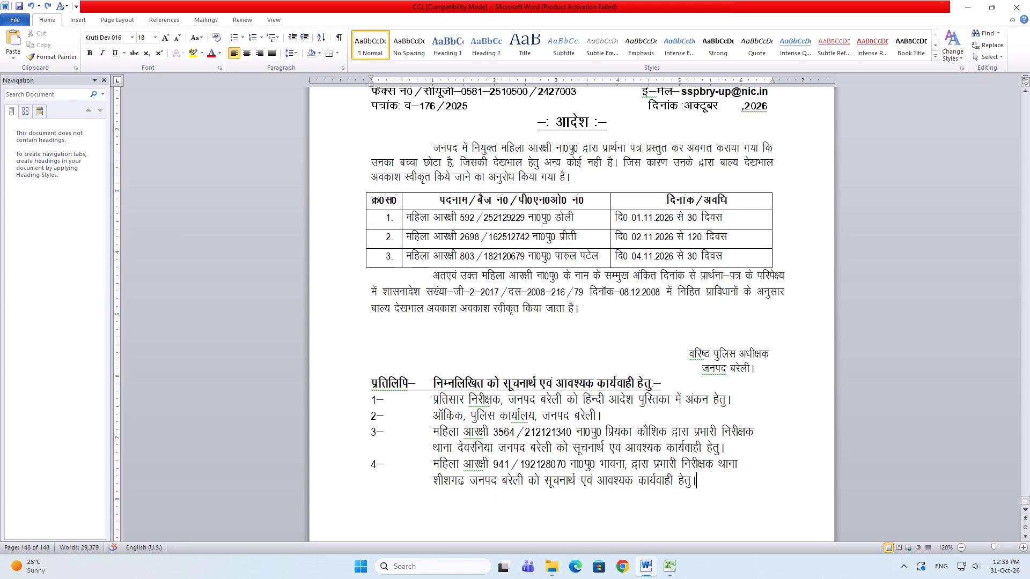
left_click_drag(739, 476, 372, 379)
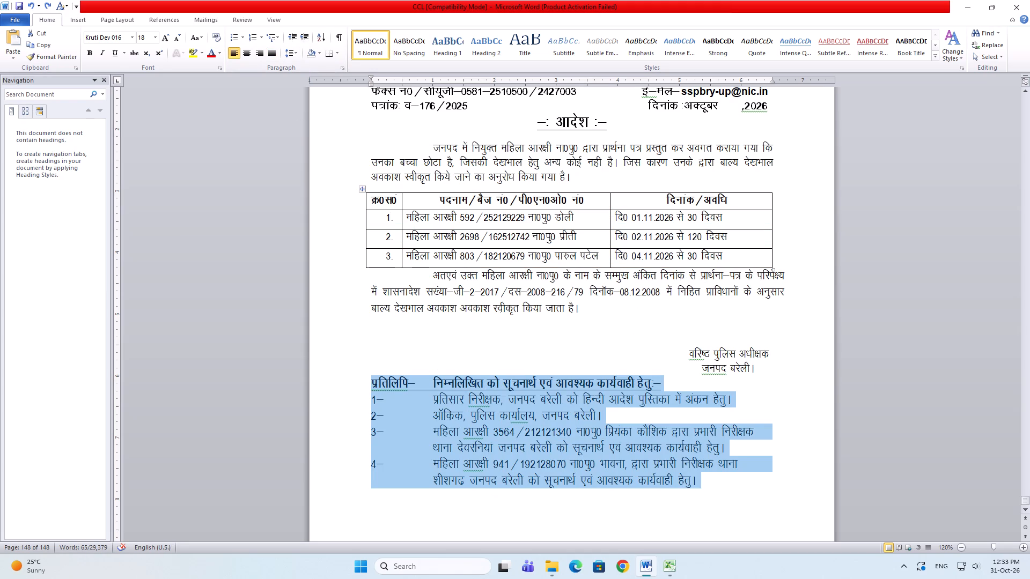
left_click(174, 36)
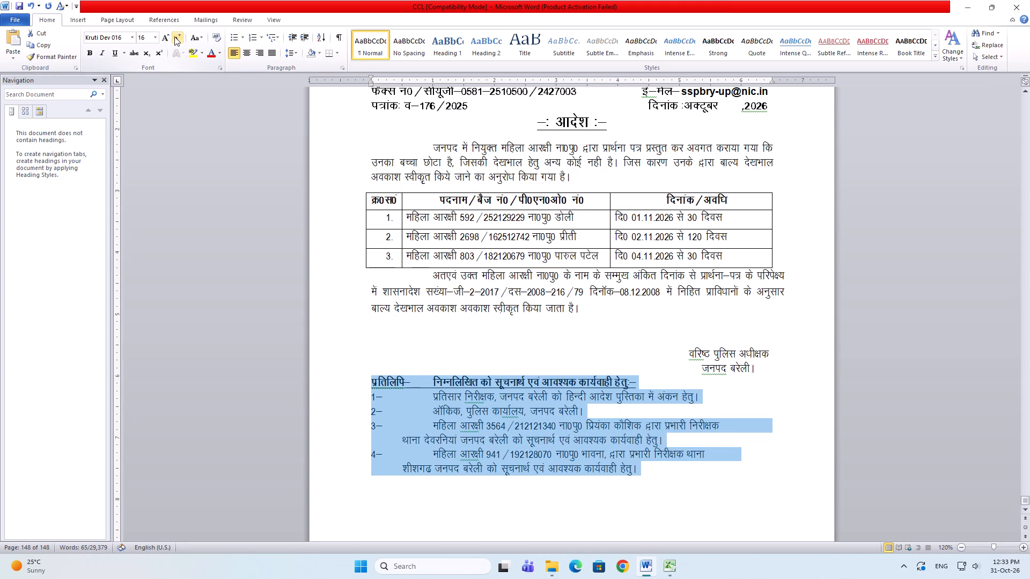
left_click(479, 386)
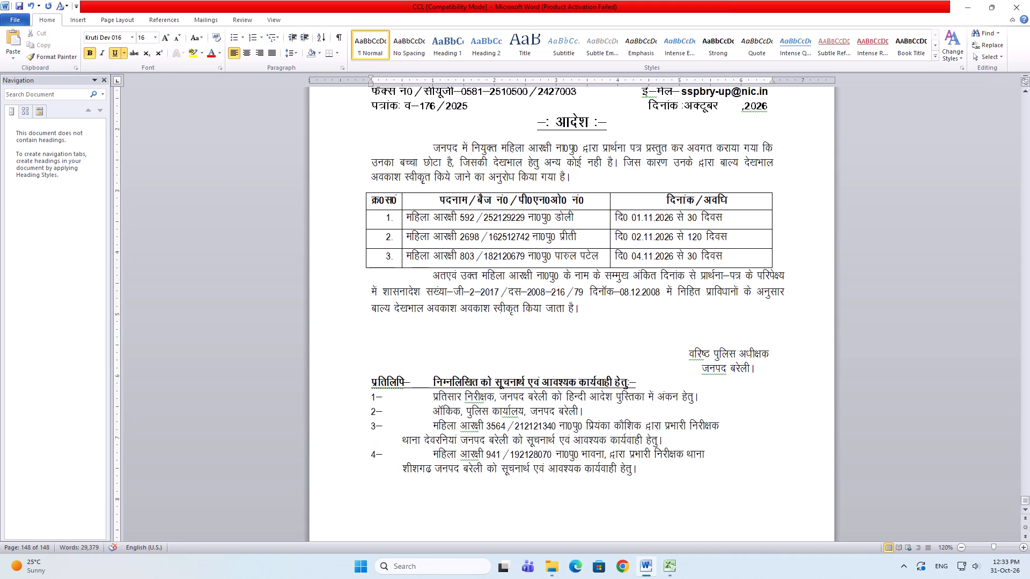
Indent the second lines of प्रतिलिपि items 3 and 4 so they align with the item text above.
left_click(397, 440)
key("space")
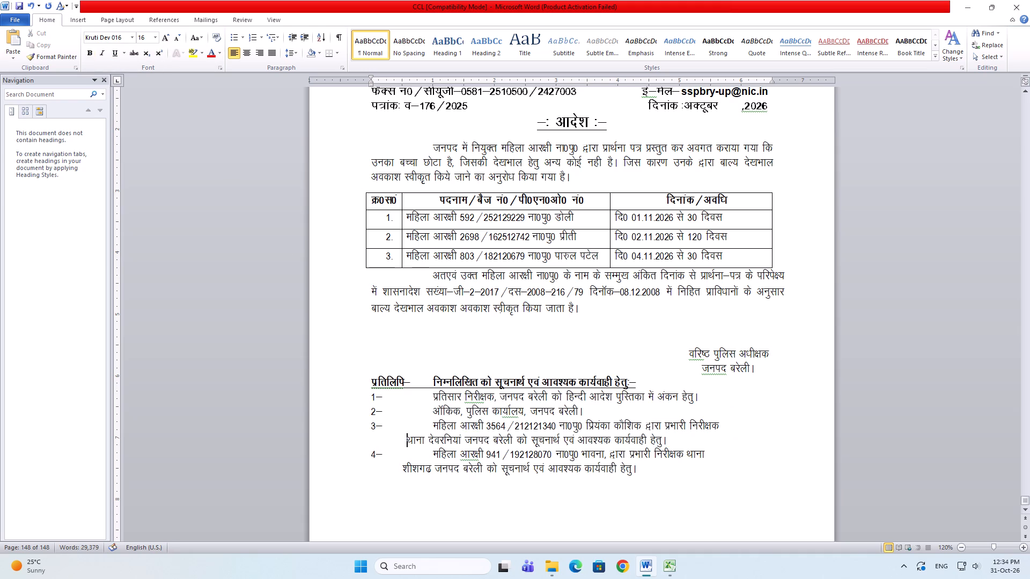
key("Tab")
left_click(400, 465)
key("Tab")
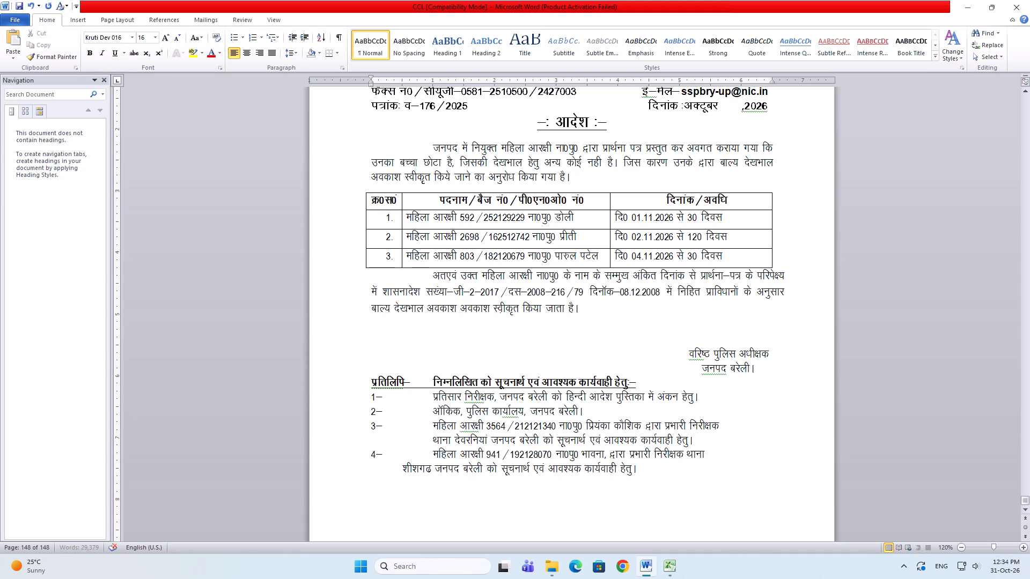
key("Tab")
Join item 3's second line to its first so that थाना follows प्रभारी निरीक्षक on the same line.
left_click(727, 421)
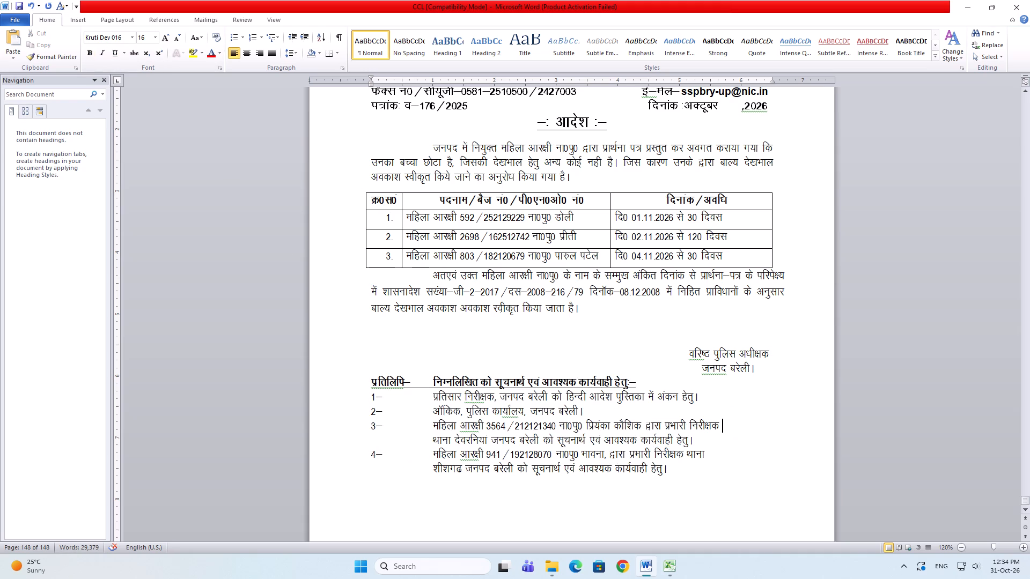
key("Delete")
key("Delete")
key("Delete")
key("Delete")
key("Delete")
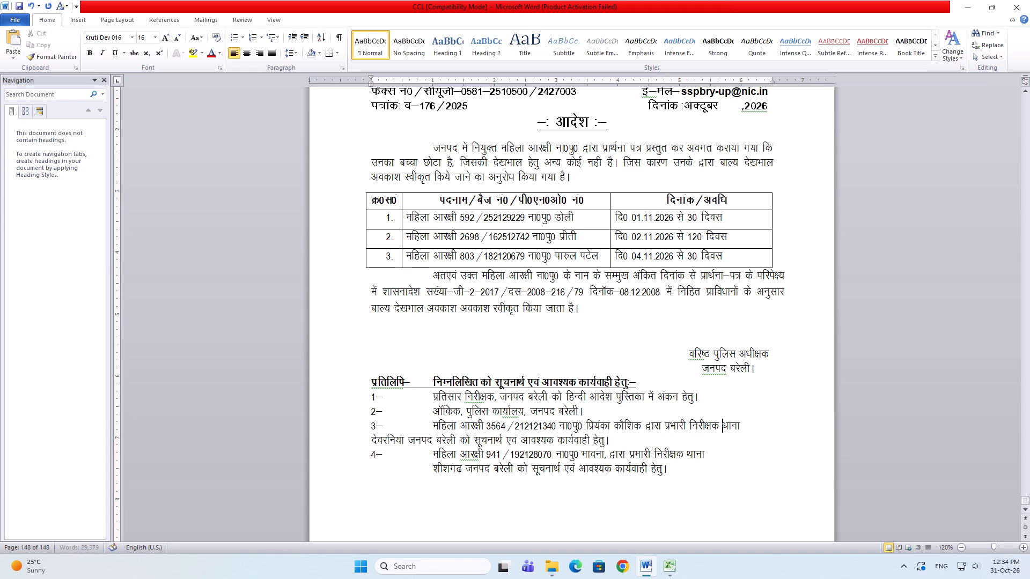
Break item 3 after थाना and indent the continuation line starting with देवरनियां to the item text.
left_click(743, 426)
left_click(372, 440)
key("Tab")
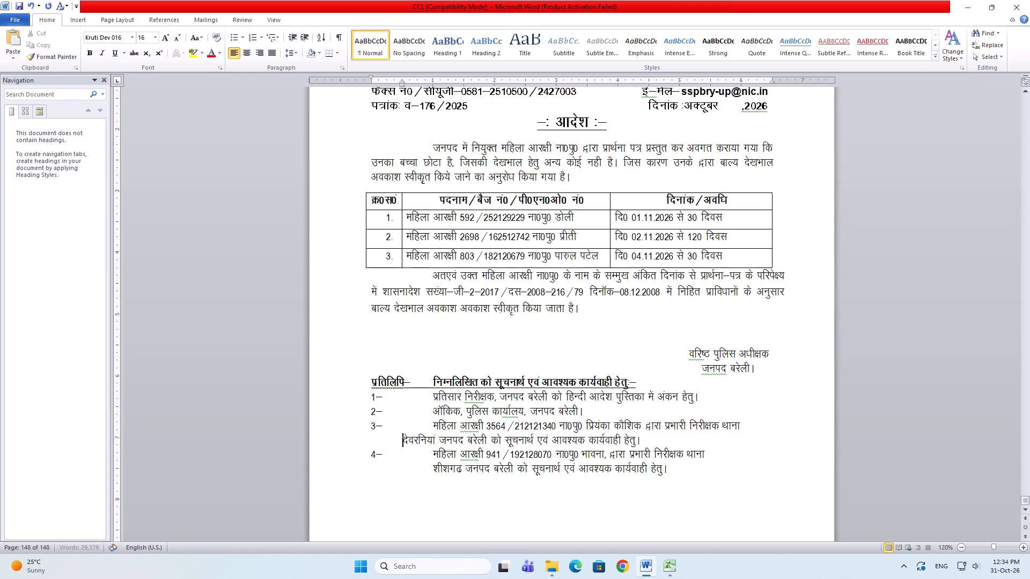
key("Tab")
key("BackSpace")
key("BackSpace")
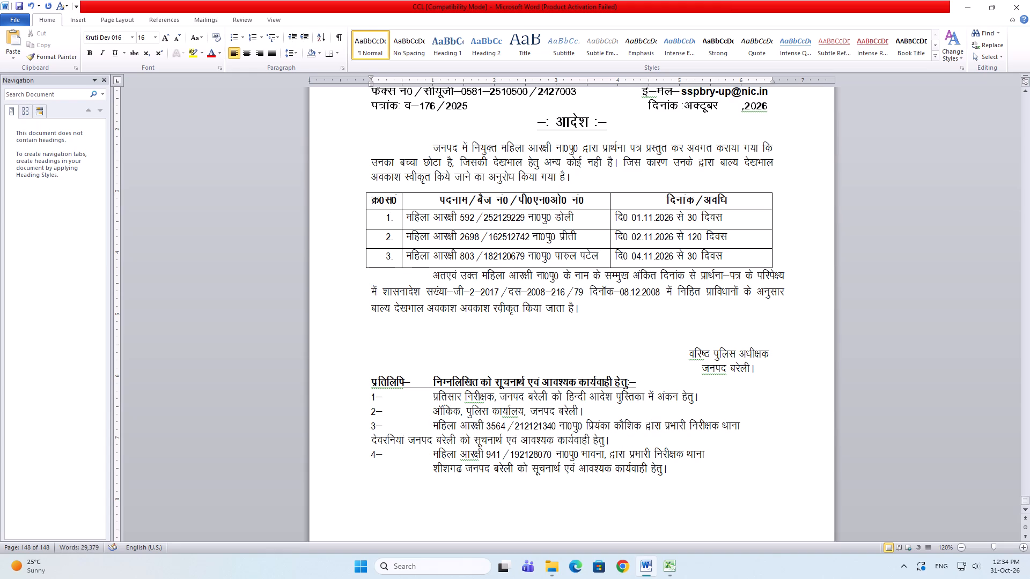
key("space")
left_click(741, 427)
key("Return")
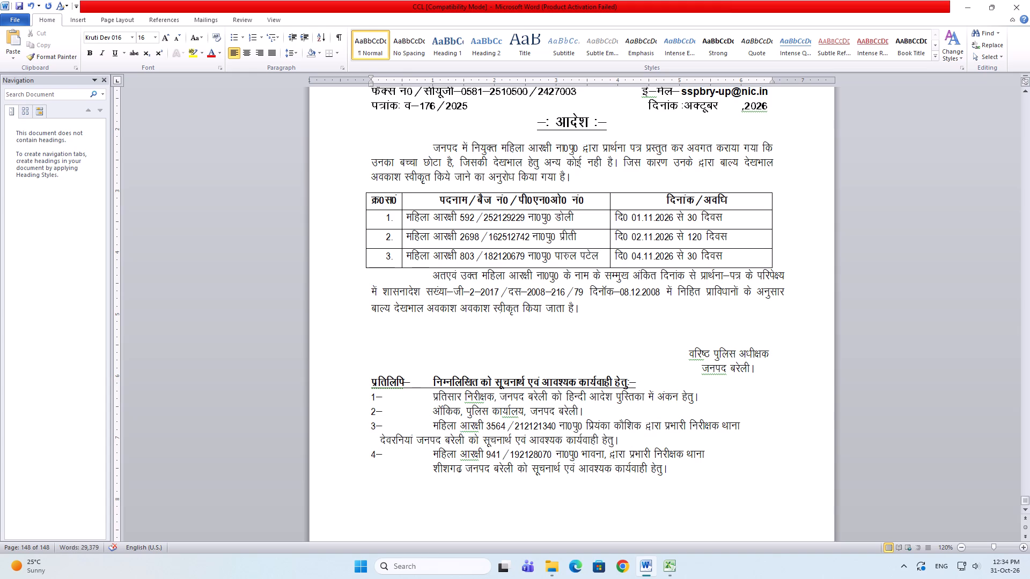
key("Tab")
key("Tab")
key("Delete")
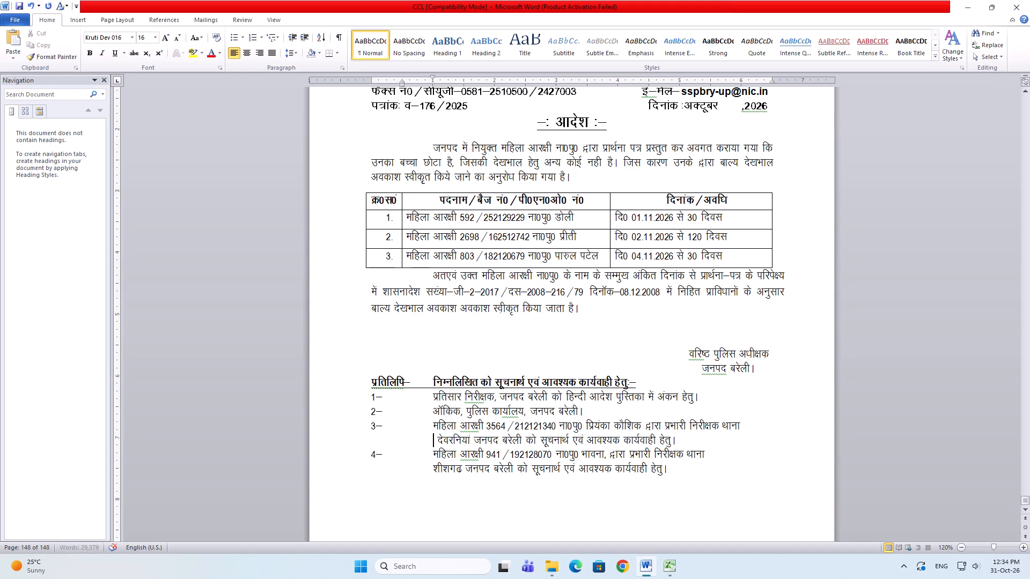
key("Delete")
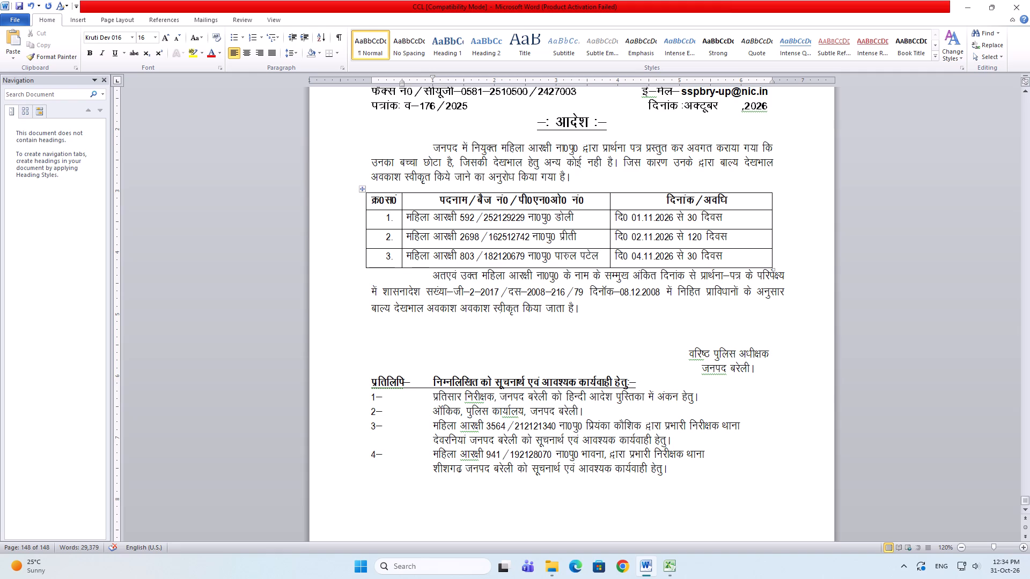
Replace the constable's details in प्रतिलिपि item 3 with those from table row 1, followed by a comma.
left_click_drag(404, 218, 580, 219)
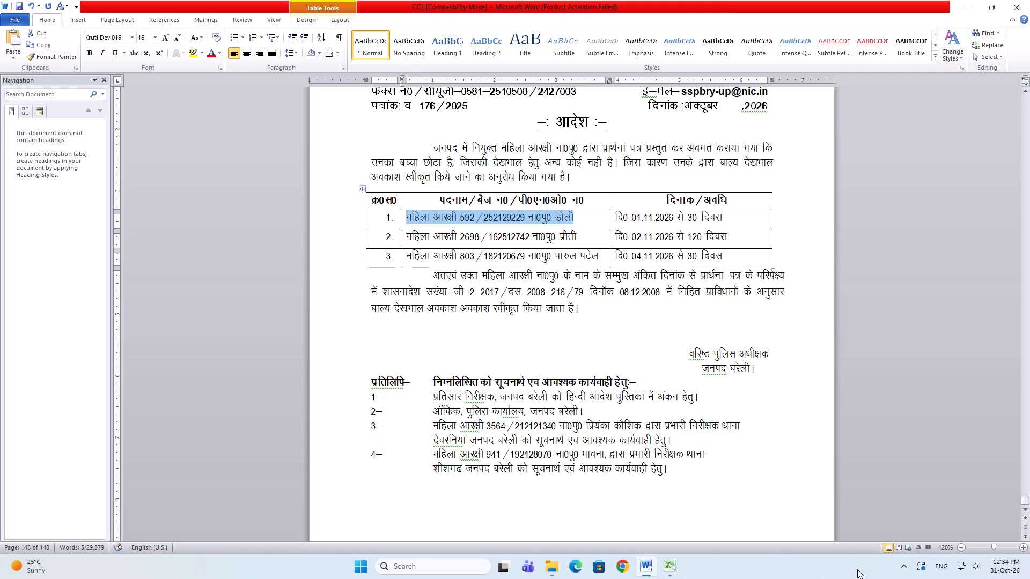
key("ctrl+c")
key("ctrl+c")
left_click_drag(433, 424, 600, 426)
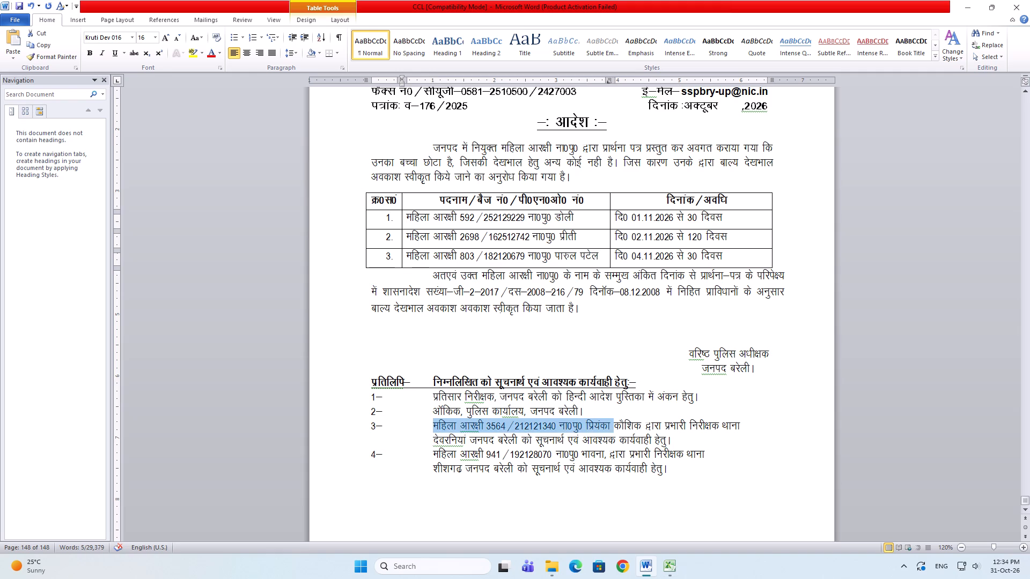
left_click_drag(600, 426, 632, 428)
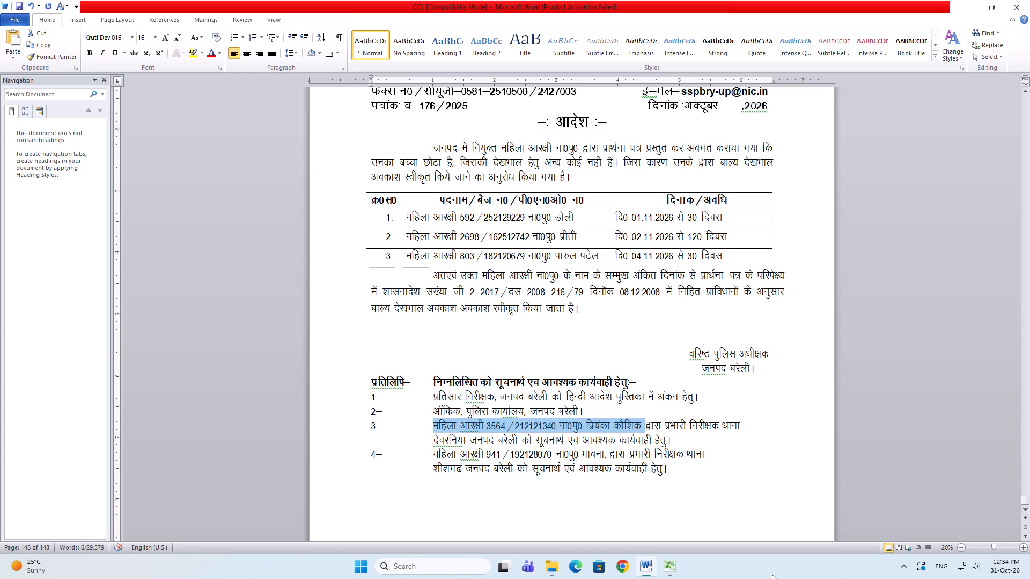
key("ctrl+v")
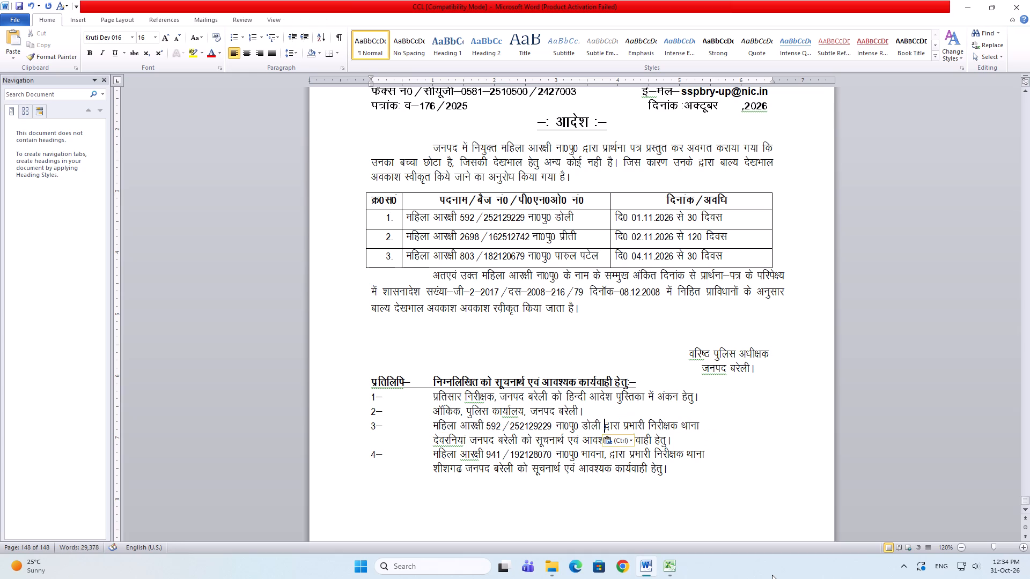
left_click(601, 423)
key("bracketright")
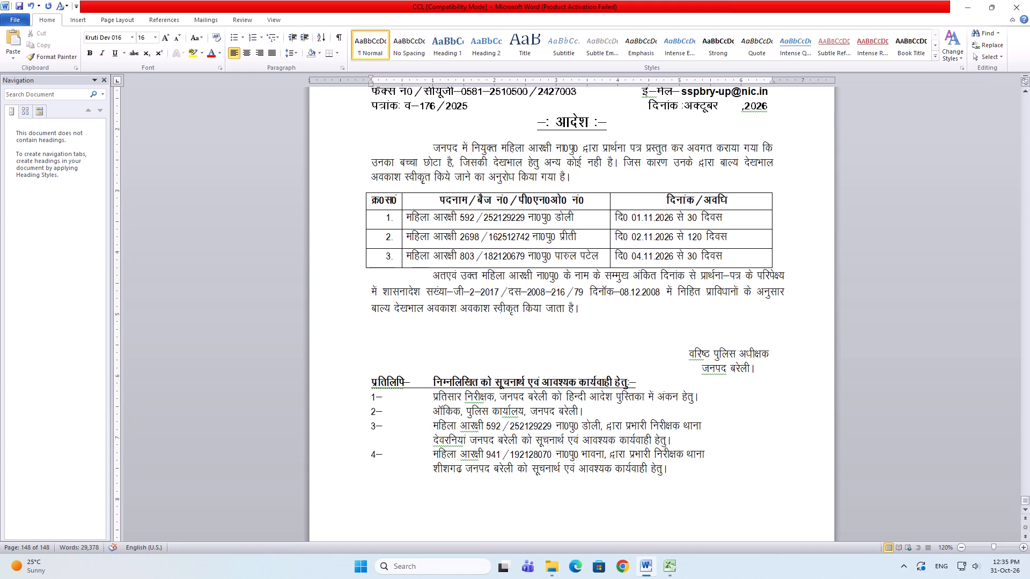
Remove the line break after थाना in item 3, keeping देवरनियां intact and separated by a space.
left_click(706, 428)
key("Delete")
key("Delete")
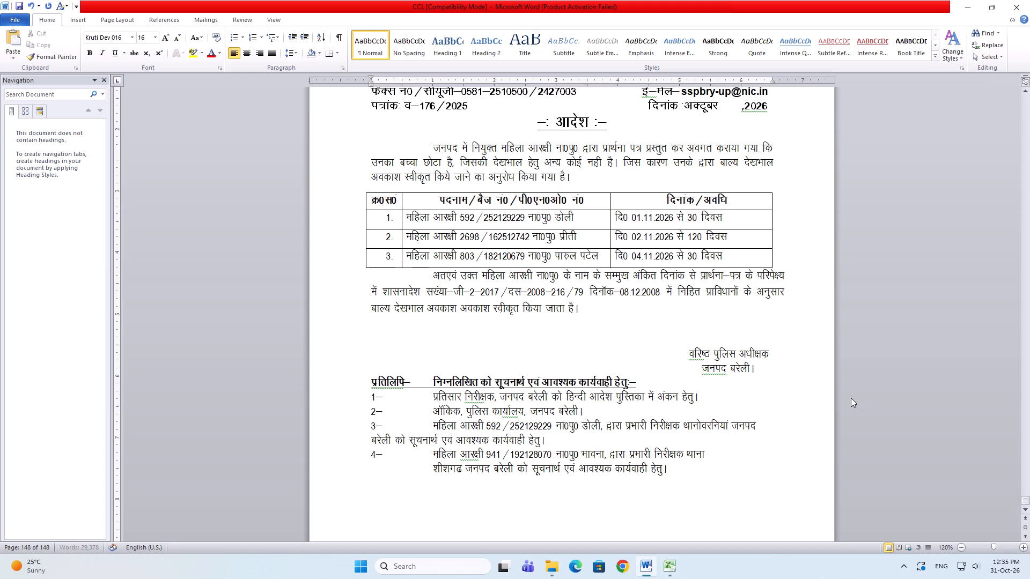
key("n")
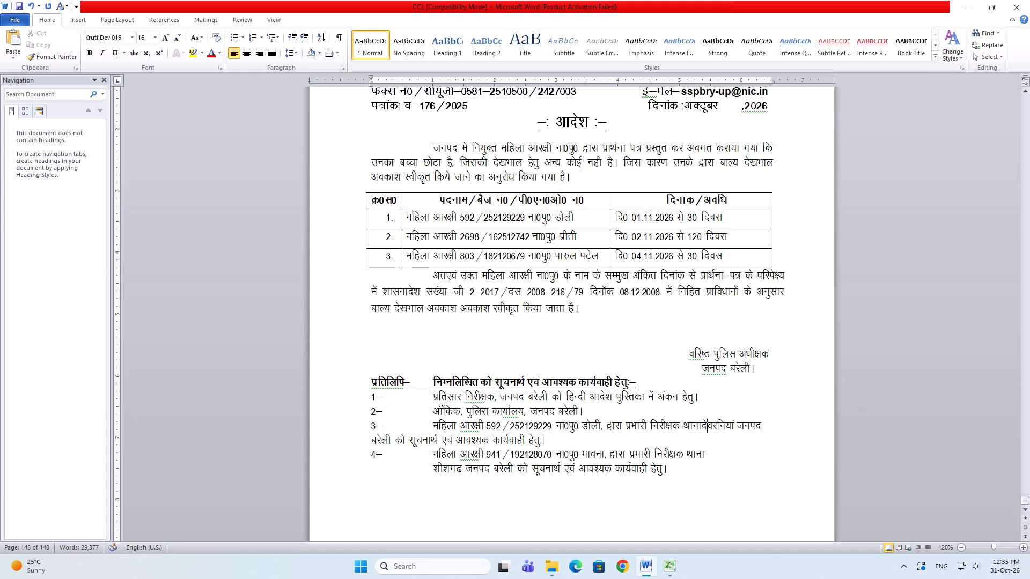
key("Left")
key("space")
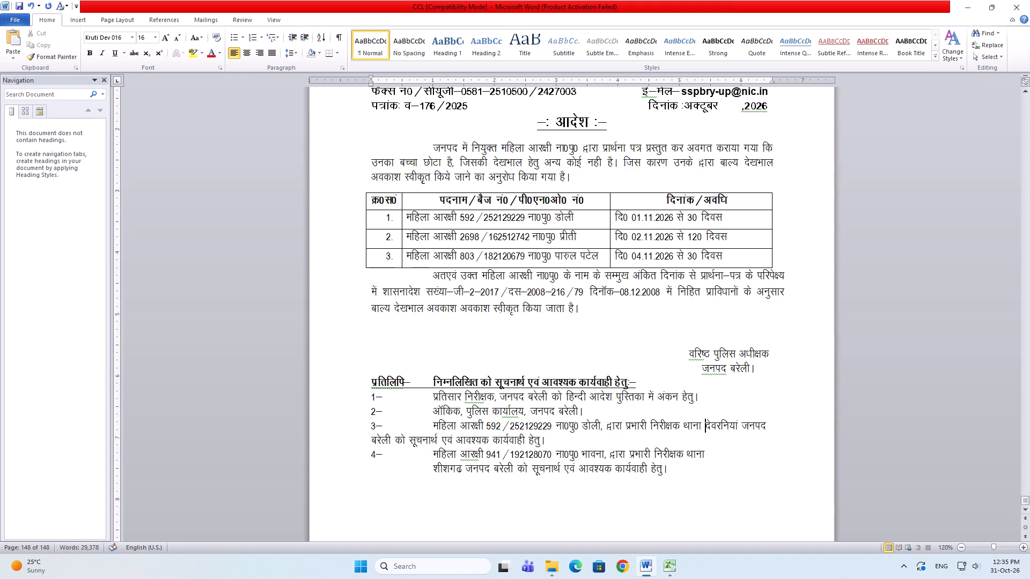
Replace the police station name देवरनियां in item 3 with सुभाषनगर.
key("Delete")
key("Delete")
key("Delete")
key("Delete")
key("Delete")
key("Delete")
key("Delete")
key("Delete")
key("Delete")
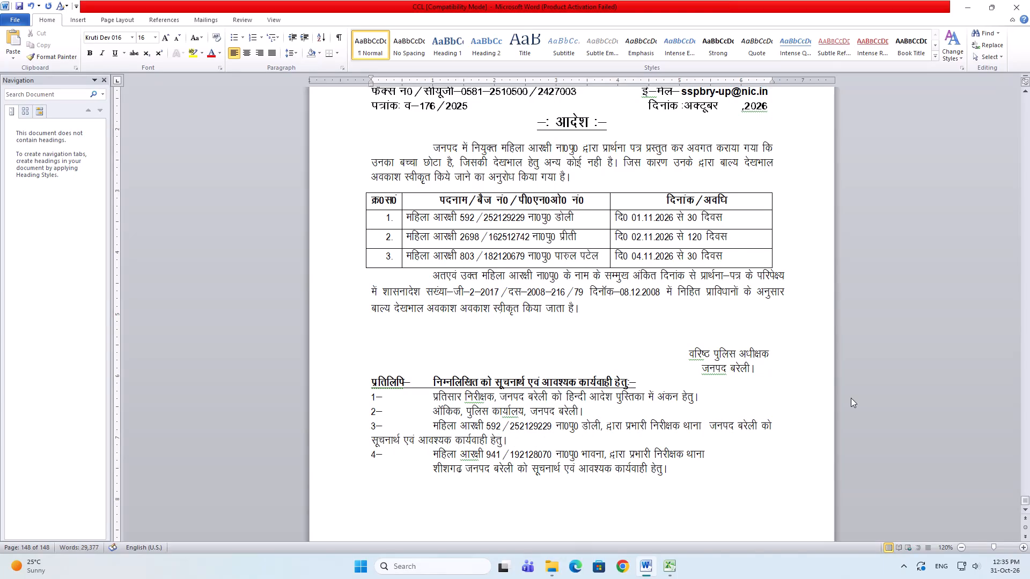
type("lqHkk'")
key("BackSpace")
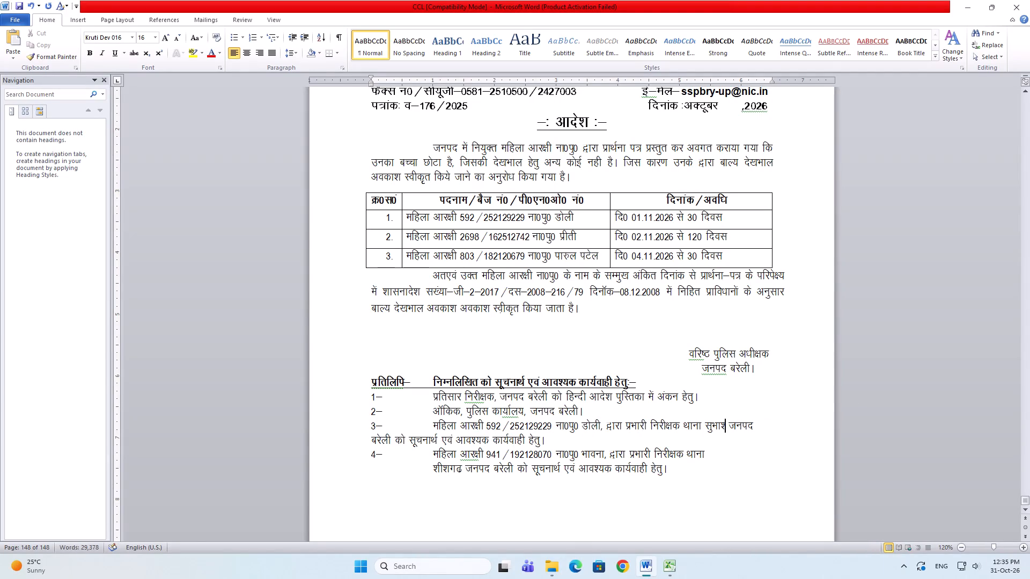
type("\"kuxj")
Break item 3 after जनपद, indent the line starting with बरेली to the item text, and save the document.
left_click(771, 426)
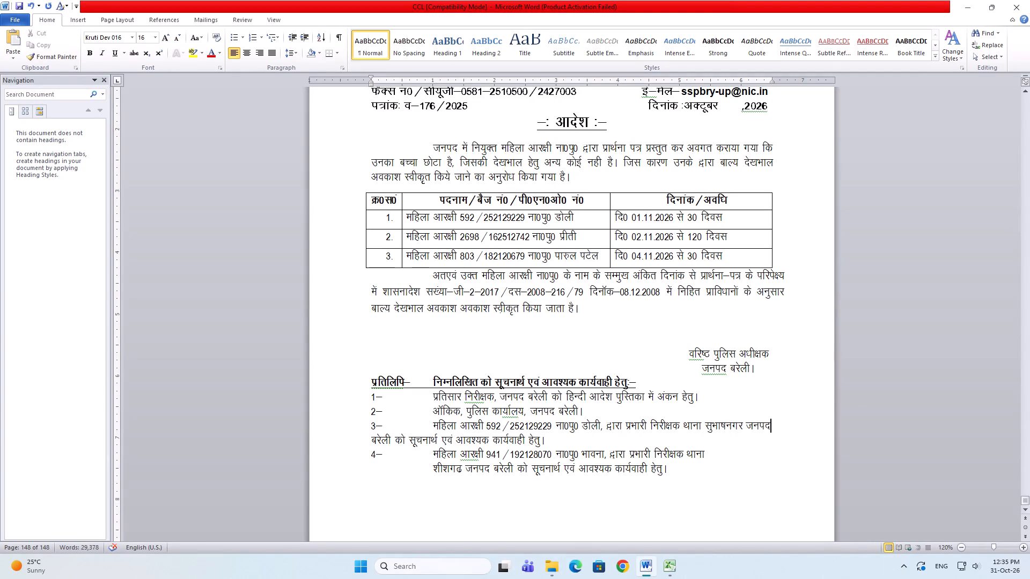
key("Return")
key("Tab")
key("Tab")
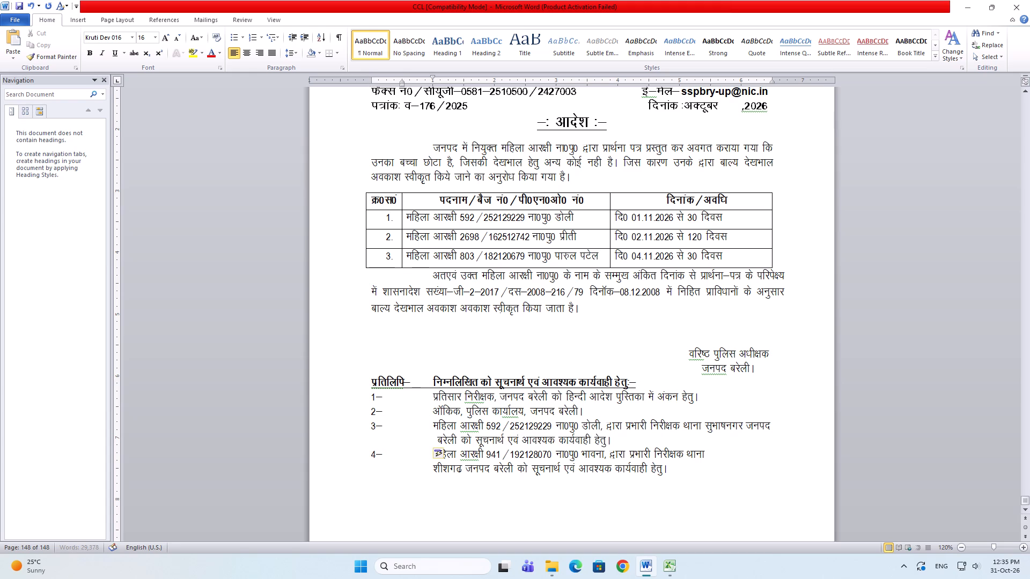
key("Delete")
key("ctrl+s")
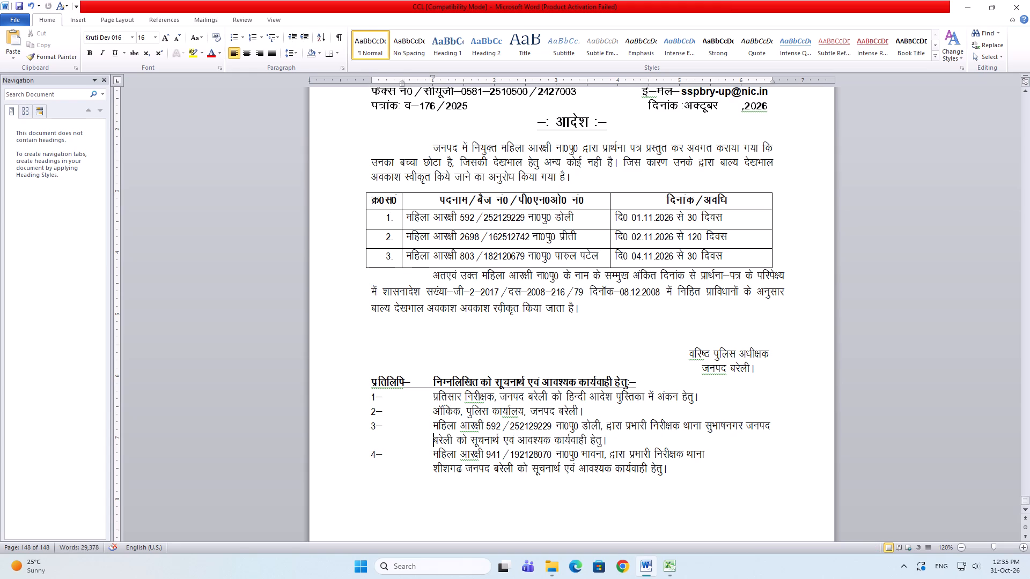
Replace the constable's details in प्रतिलिपि item 4 with those copied from table row 2.
left_click_drag(408, 234, 454, 237)
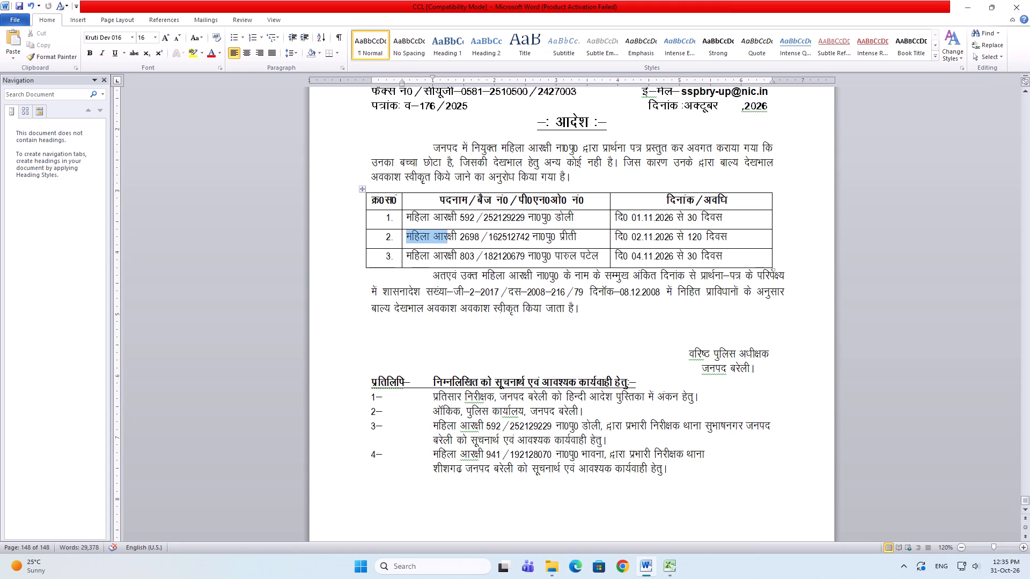
left_click_drag(454, 237, 576, 237)
key("ctrl+c")
key("ctrl+c")
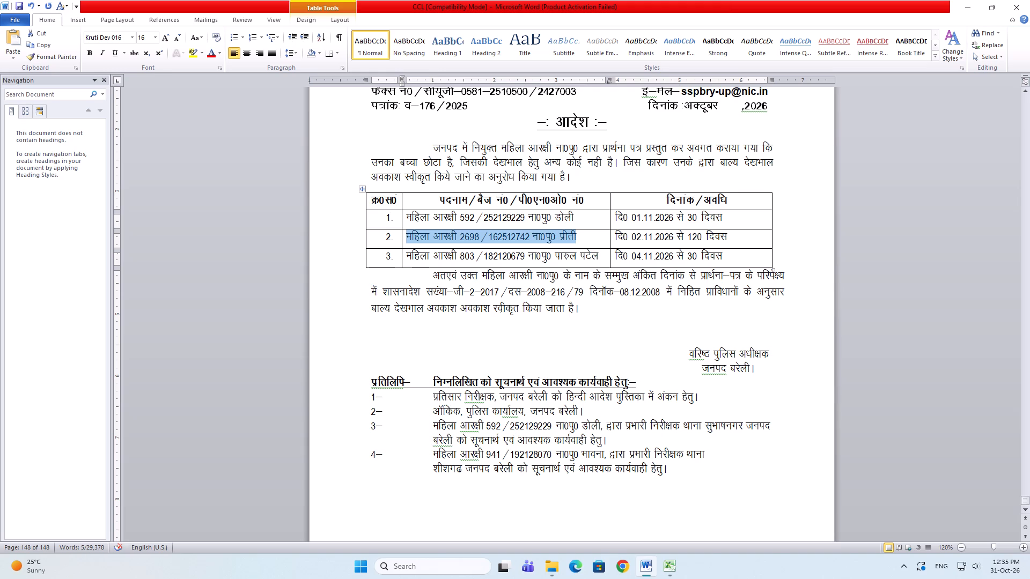
left_click_drag(433, 450, 603, 451)
key("ctrl+v")
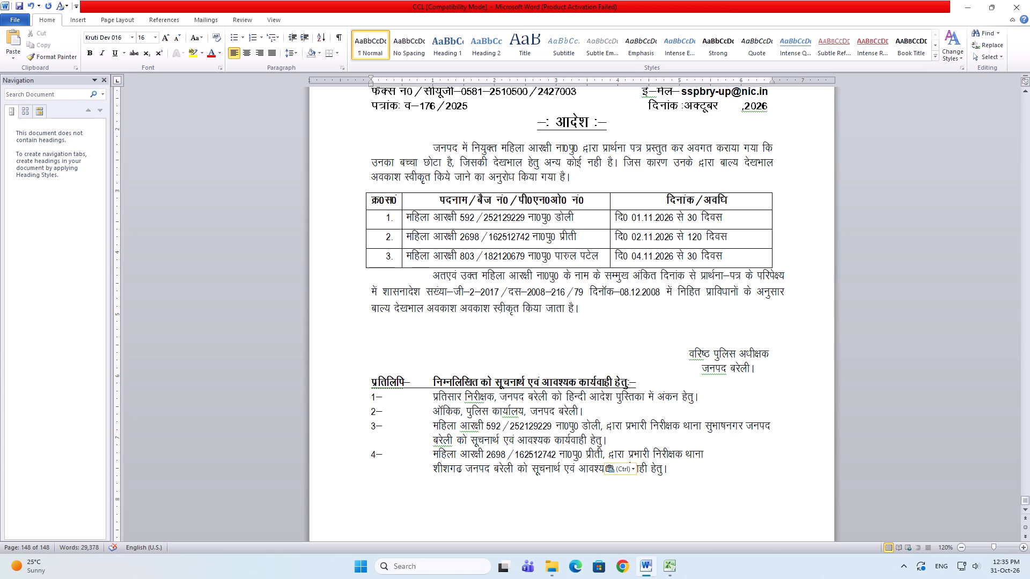
Replace the police station text थाना शीशगढ in प्रतिलिपि item 4 with थाना कोतवाली, closing up the line break before जनपद.
left_click_drag(686, 455, 764, 456)
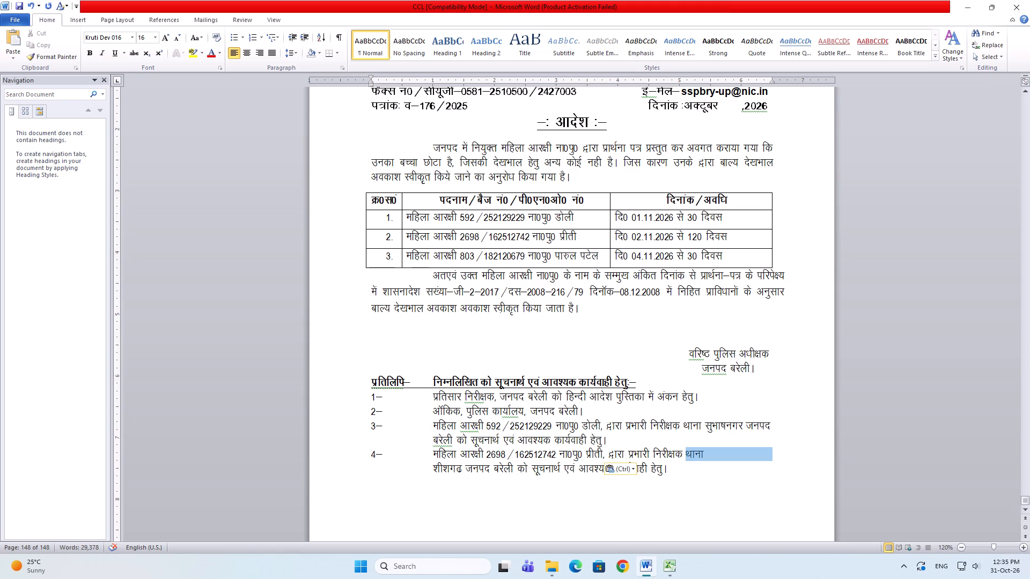
left_click_drag(764, 456, 781, 456)
key("Delete")
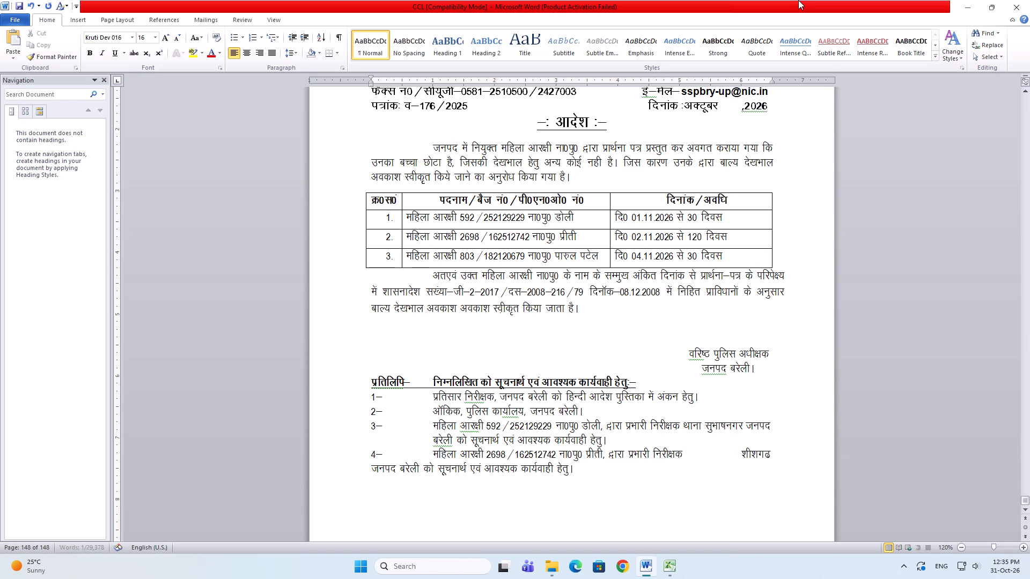
key("Delete")
key("Delete")
key("Delete")
key("Delete")
key("Delete")
key("Delete")
key("Delete")
key("Delete")
key("Delete")
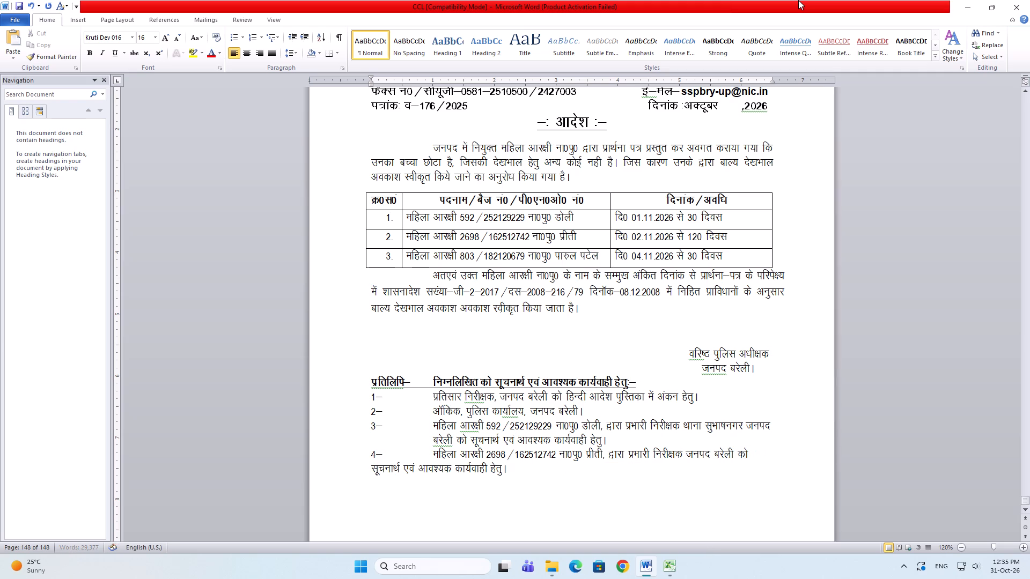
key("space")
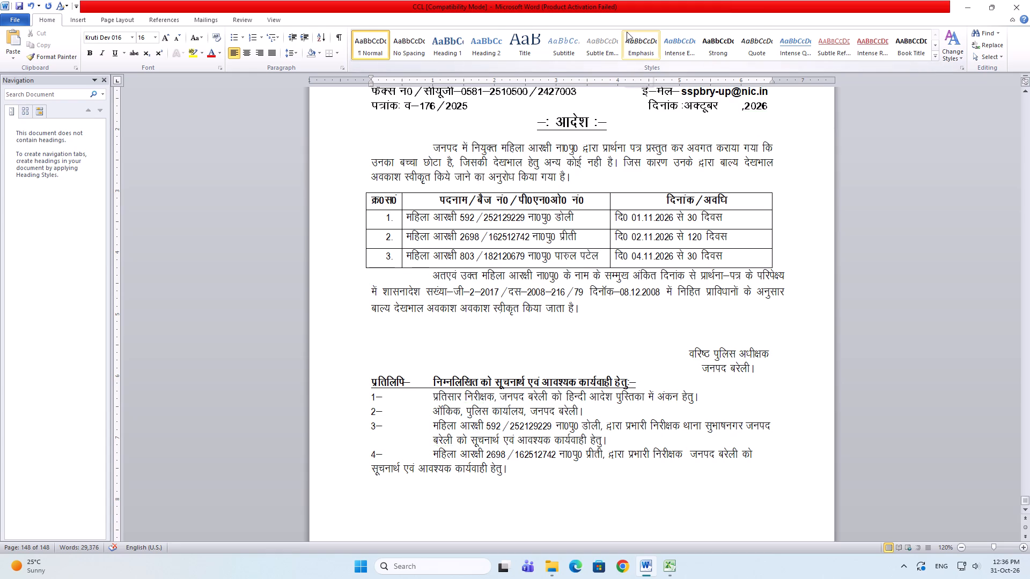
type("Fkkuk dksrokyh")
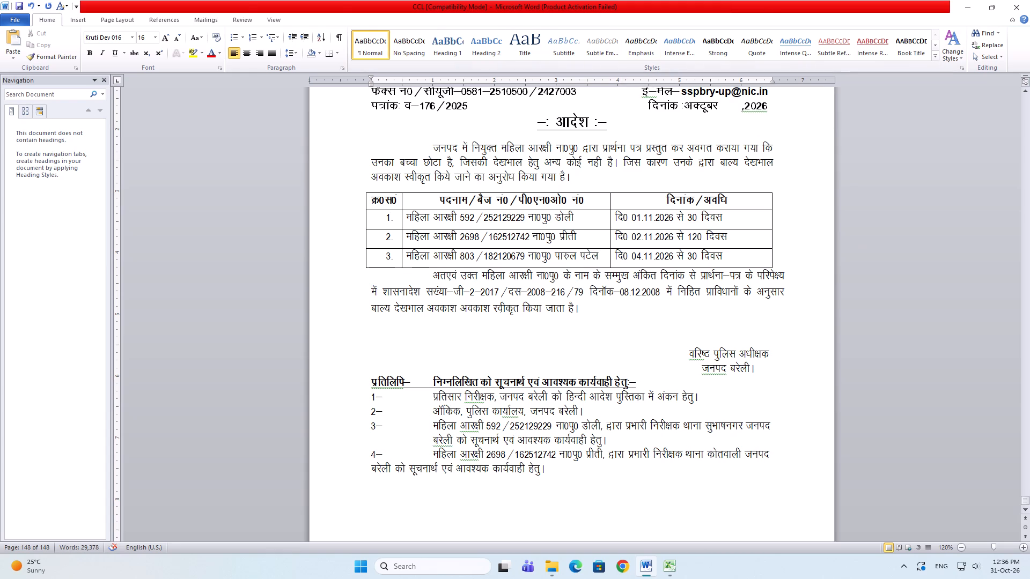
Break item 4 after जनपद and indent the line starting with बरेली to the item text.
left_click(774, 455)
left_click(768, 454)
key("Return")
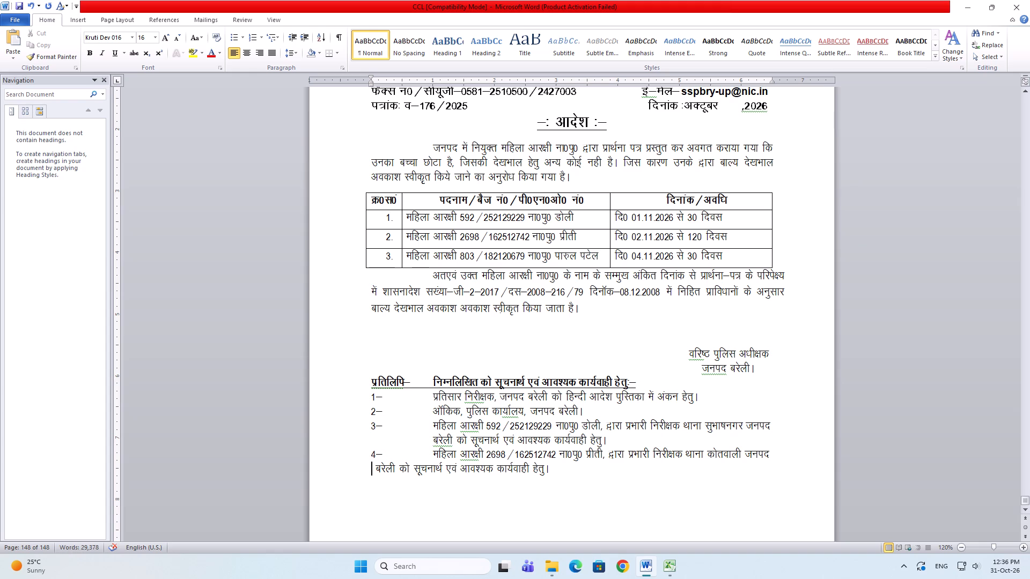
key("Delete")
key("Tab")
key("Tab")
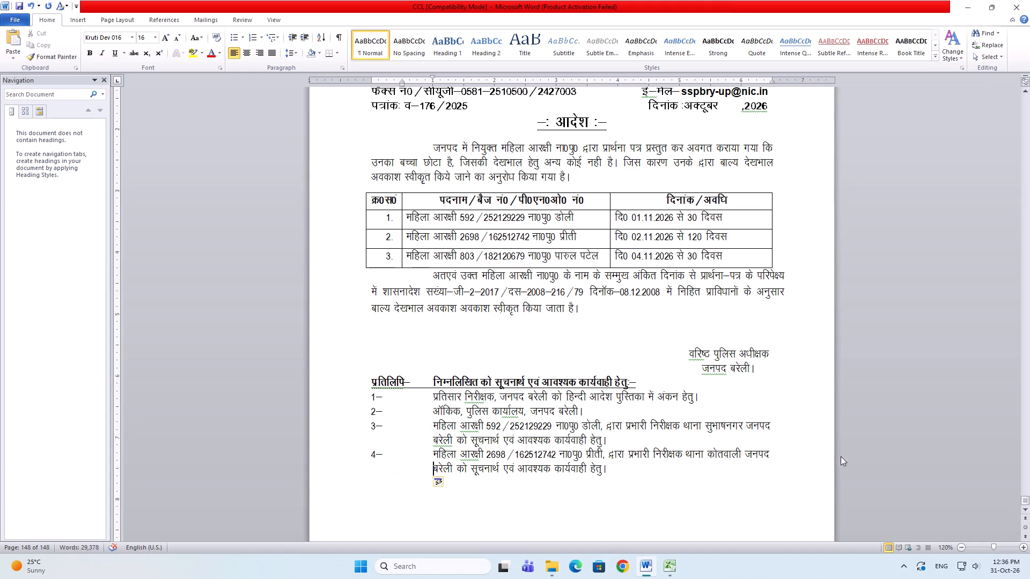
Add item 5 to the प्रतिलिपि list with the constable's details copied from table row 3, followed by a comma.
left_click(622, 469)
key("Return")
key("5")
key("BackSpace")
key("BackSpace")
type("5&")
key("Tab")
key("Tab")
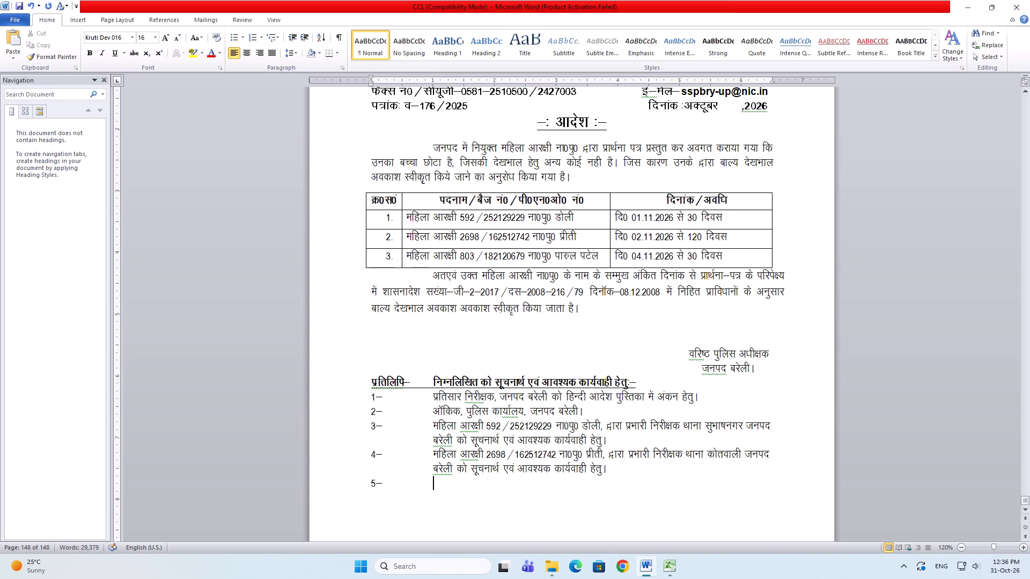
left_click_drag(408, 259, 597, 264)
key("ctrl+c")
left_click(440, 486)
key("ctrl+v")
key("bracketright")
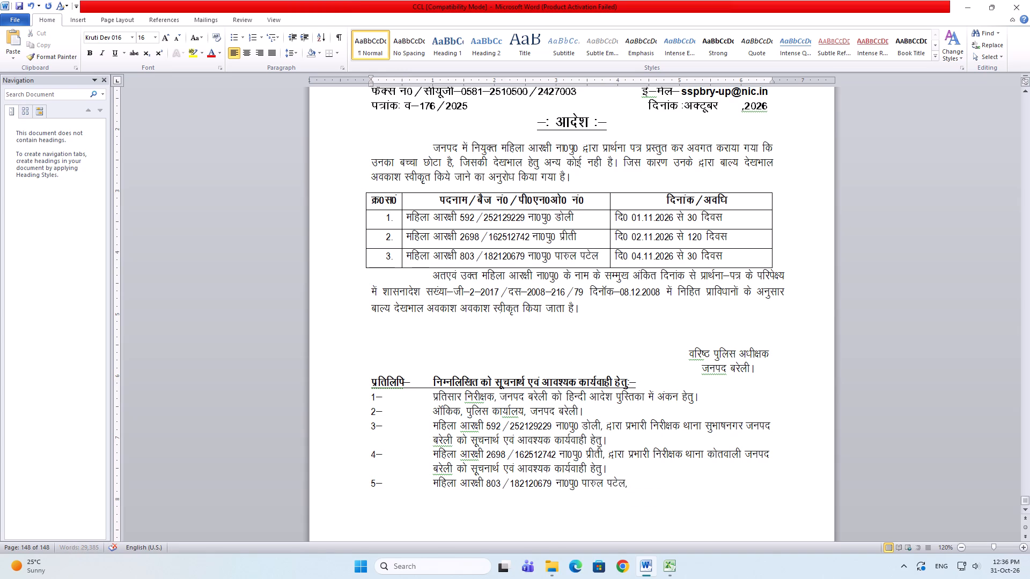
Continue item 5 with the text द्वारा प्रभारी मा0 न्यायालय सुरक्षा.
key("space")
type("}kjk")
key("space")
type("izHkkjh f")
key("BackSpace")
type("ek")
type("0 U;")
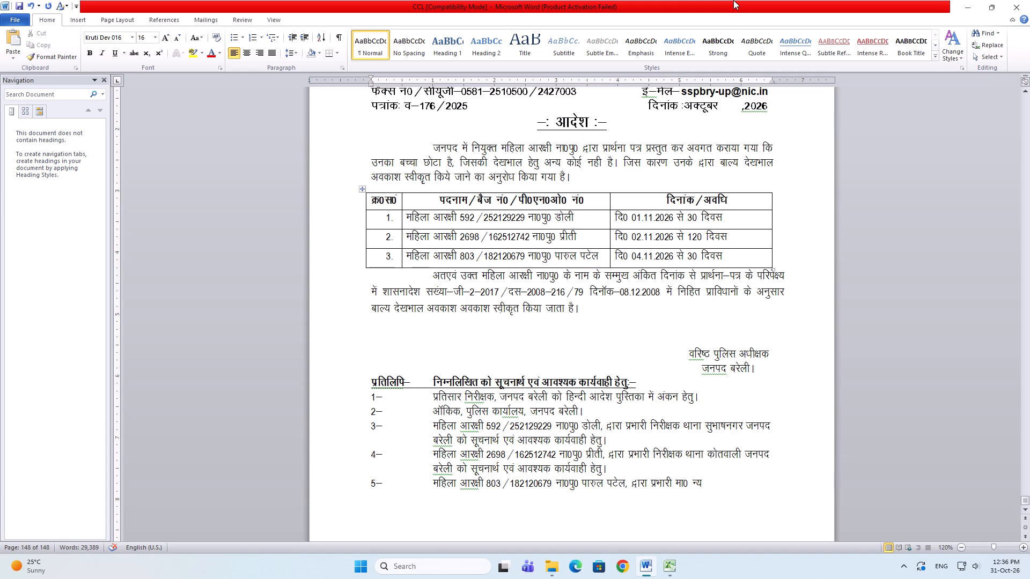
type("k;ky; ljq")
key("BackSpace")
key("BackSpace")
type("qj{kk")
Copy the closing words of item 4, from जनपद through हेतु, to the end of item 5.
left_click_drag(746, 452, 746, 455)
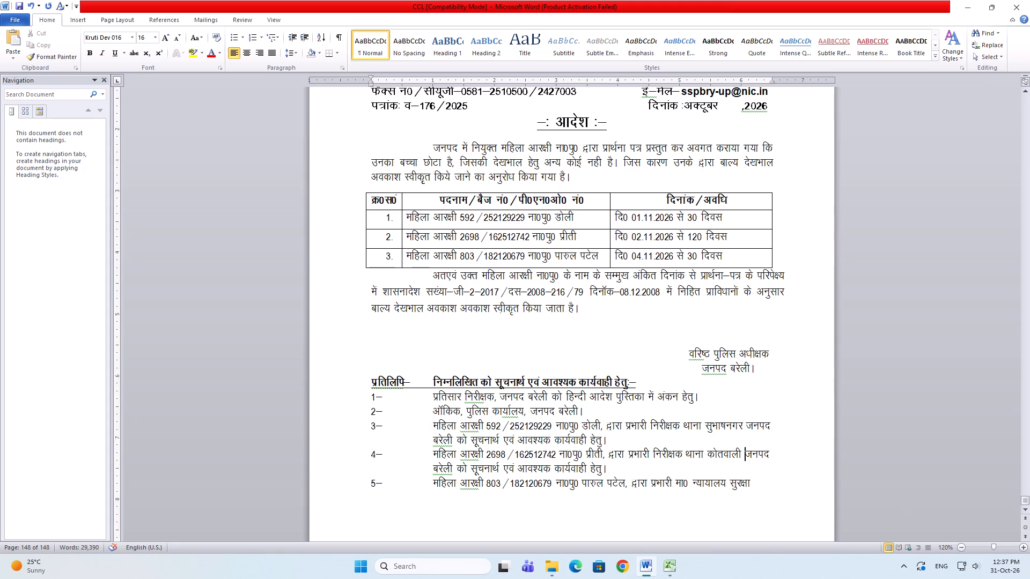
left_click_drag(746, 455, 745, 469)
key("ctrl+c")
left_click(758, 489)
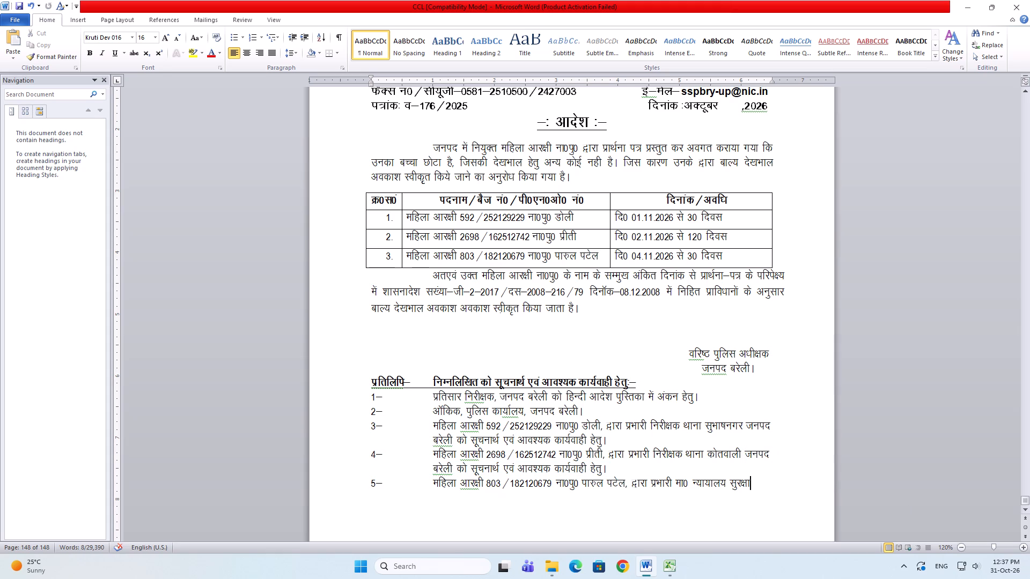
key("ctrl+v")
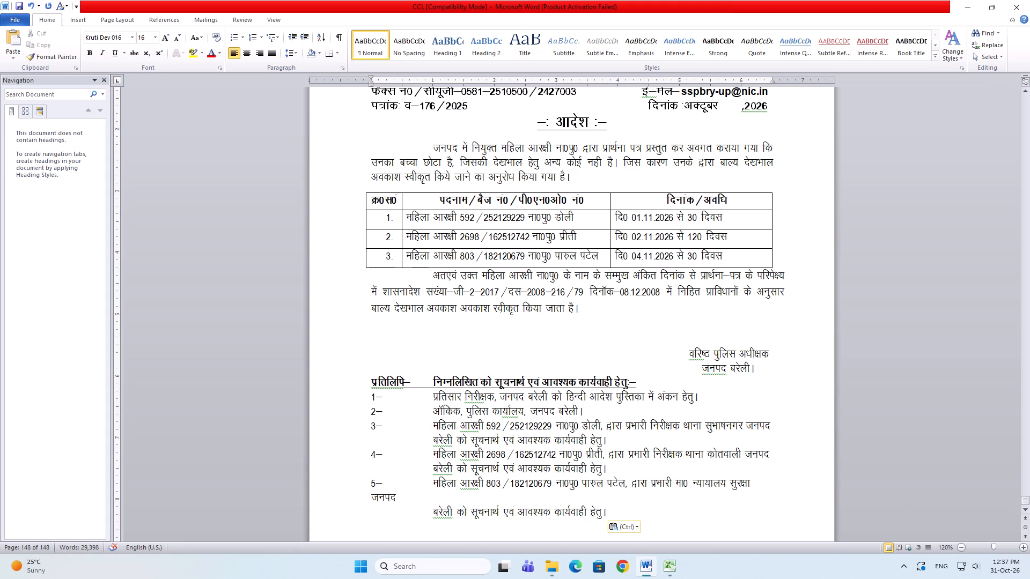
Join जनपद and बरेली in item 5 with a space and align both lines of the item with the other item texts.
left_click(401, 499)
key("Delete")
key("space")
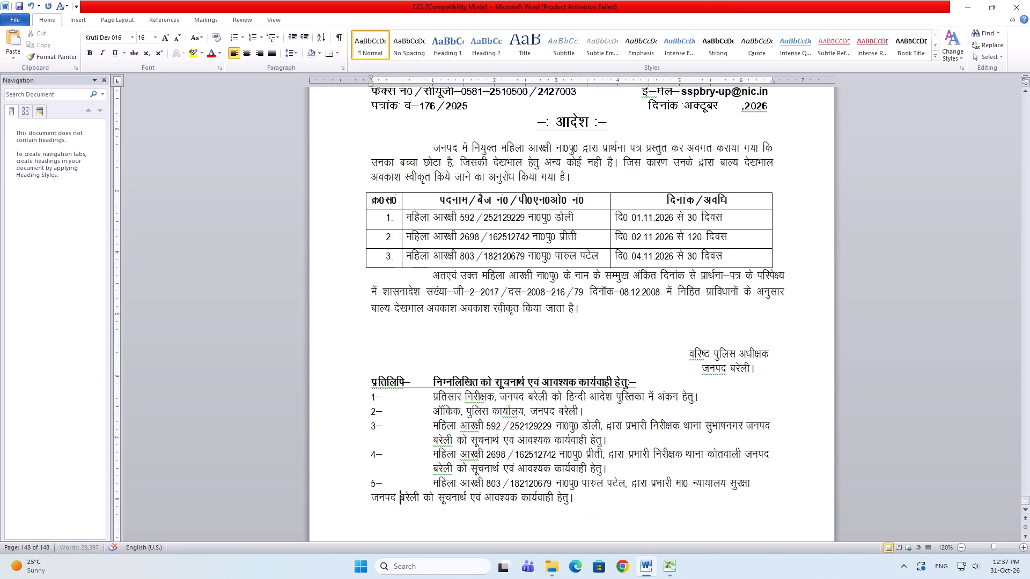
left_click(369, 501)
key("Tab")
key("Tab")
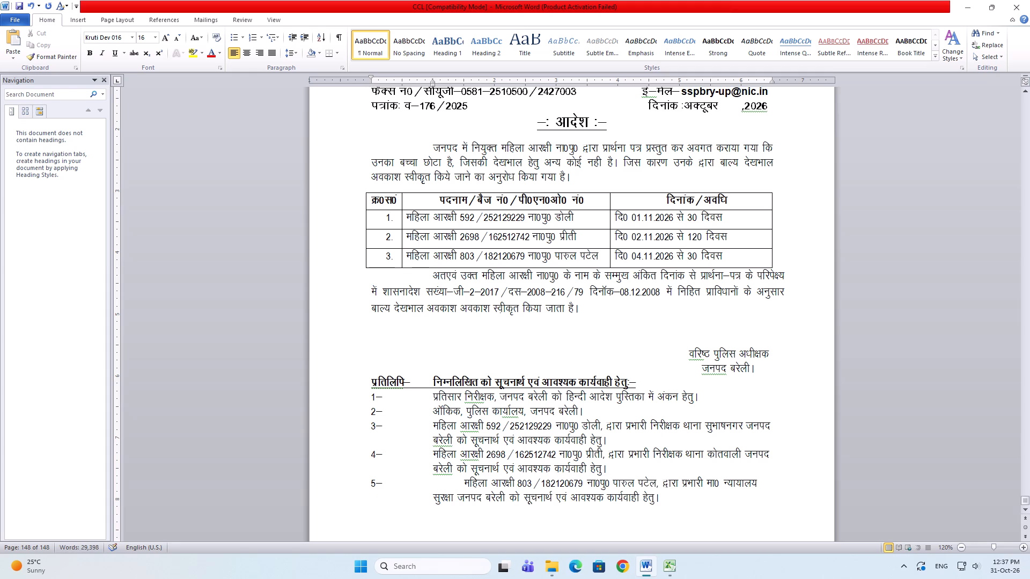
left_click(437, 484)
key("Delete")
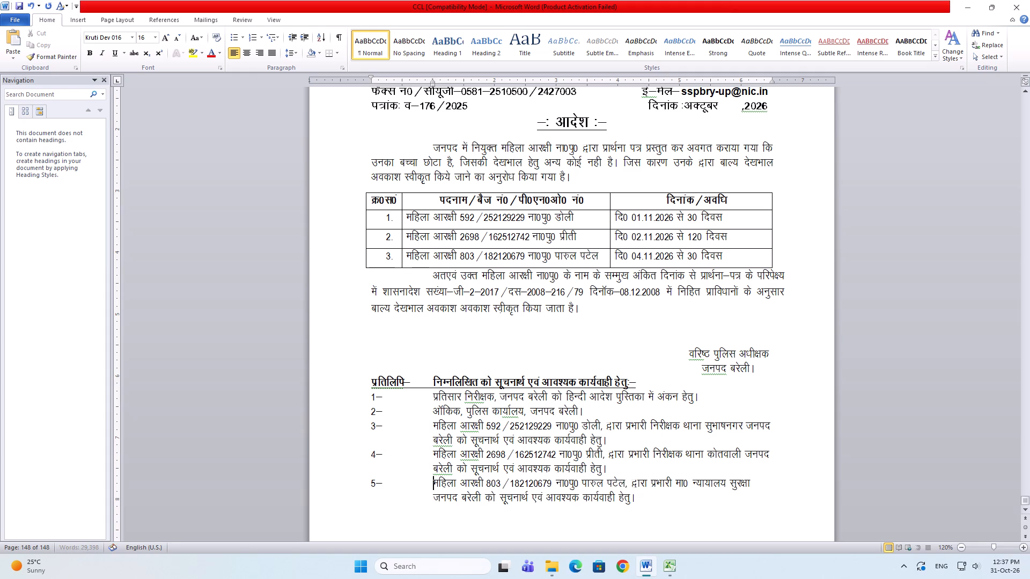
Print only the page with the three-constable child care leave order and save the document.
left_click(448, 463)
key("ctrl+p")
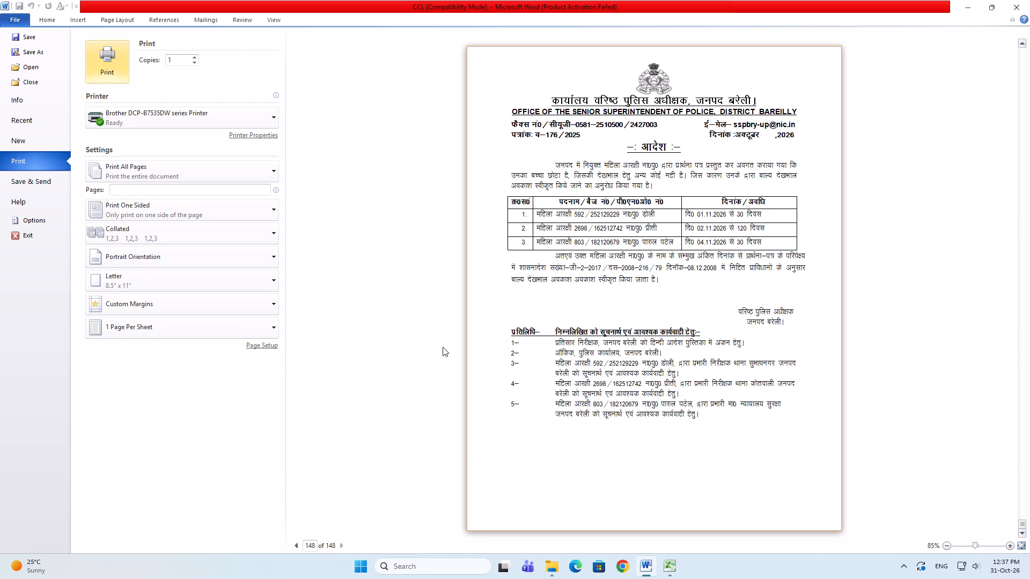
left_click(138, 166)
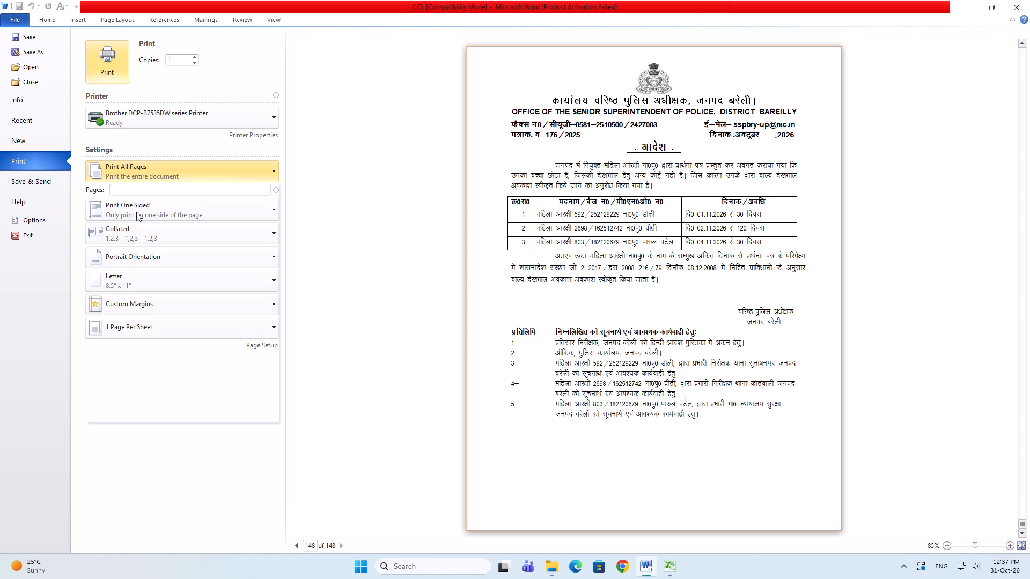
left_click(143, 246)
left_click(100, 61)
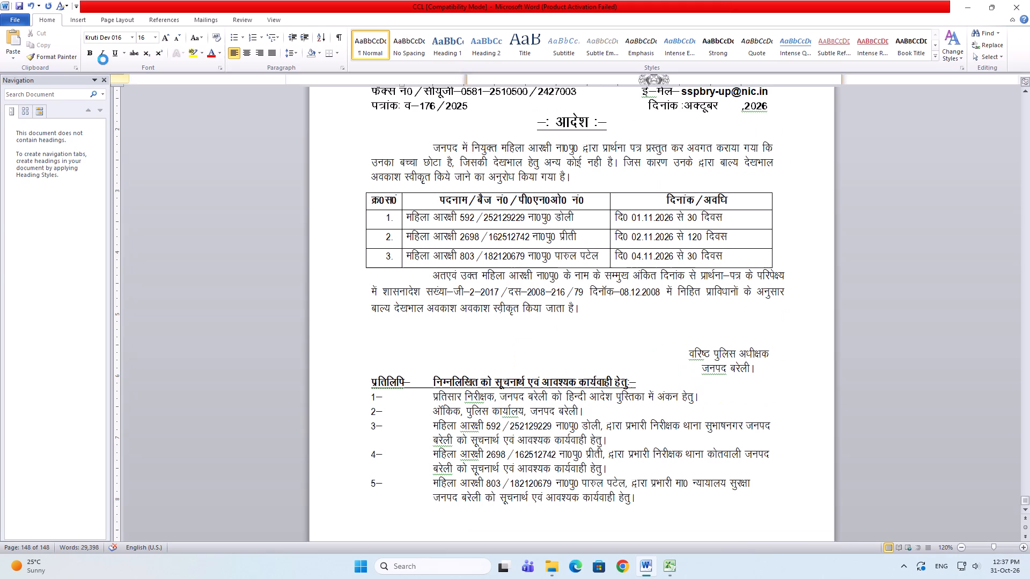
key("ctrl+s")
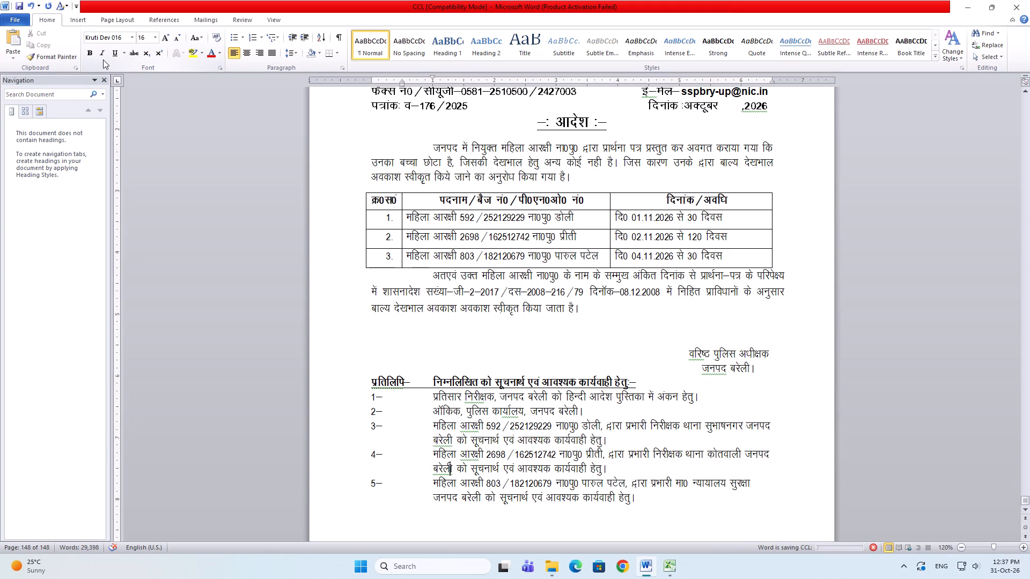
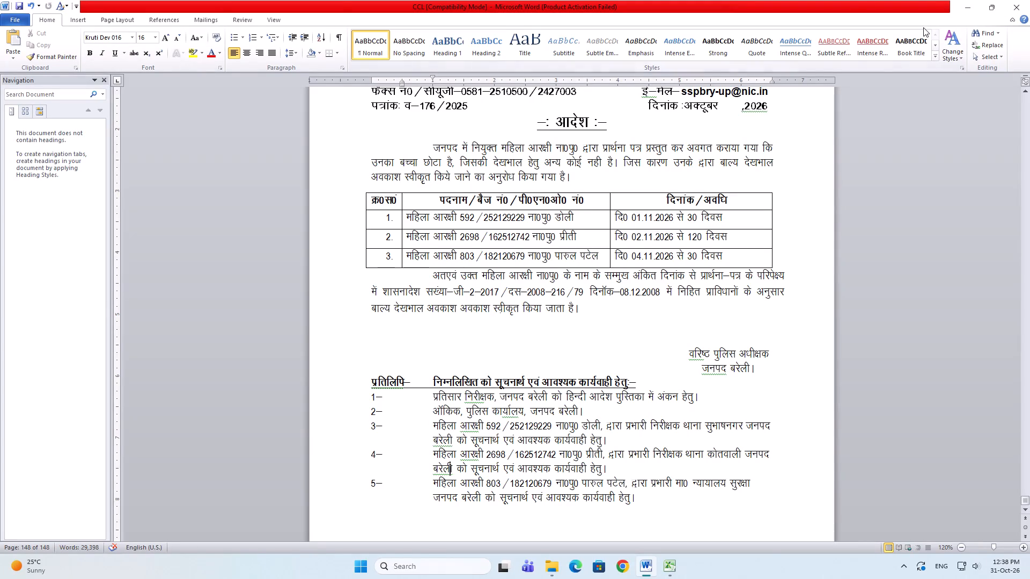
Save and close the CCL document, and close the All CRK work folder window.
key("ctrl+s")
left_click(1029, 0)
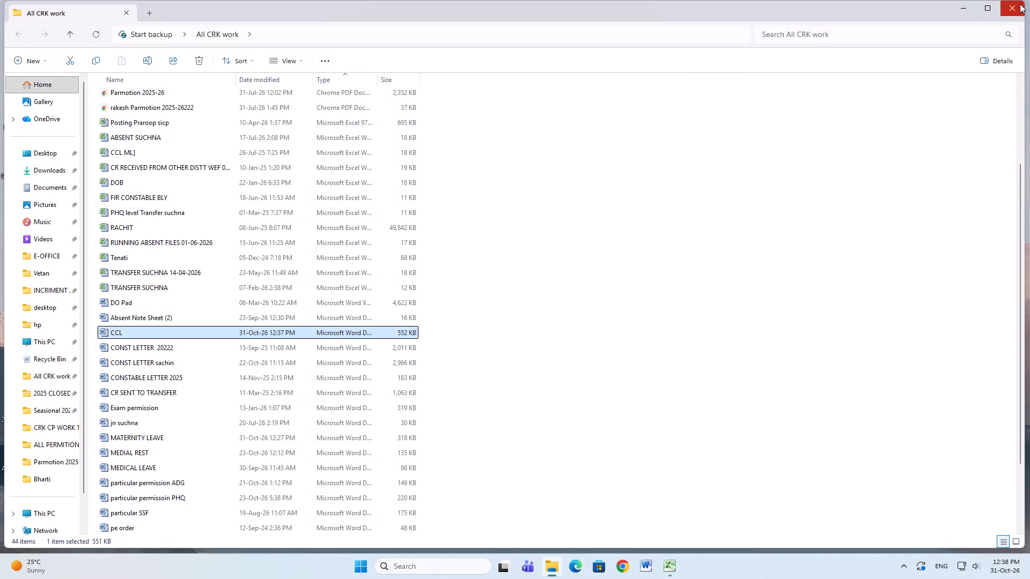
left_click(1020, 4)
Open the ALL PAEMISSION document from the ALL WORK folder inside CRK CP WORK TOTAL, in CRK CP on Local Disk (D:).
double_click(21, 63)
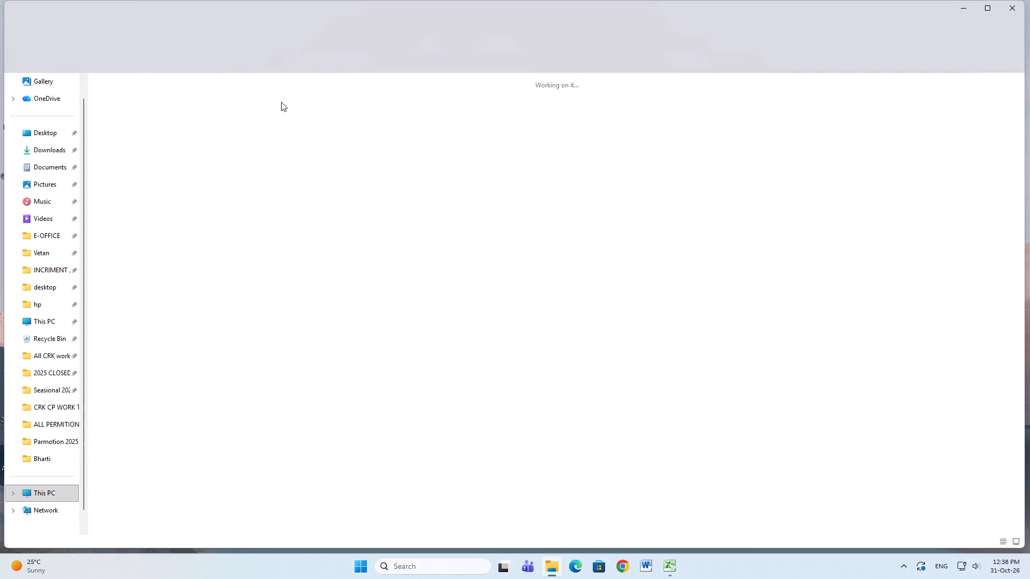
double_click(296, 113)
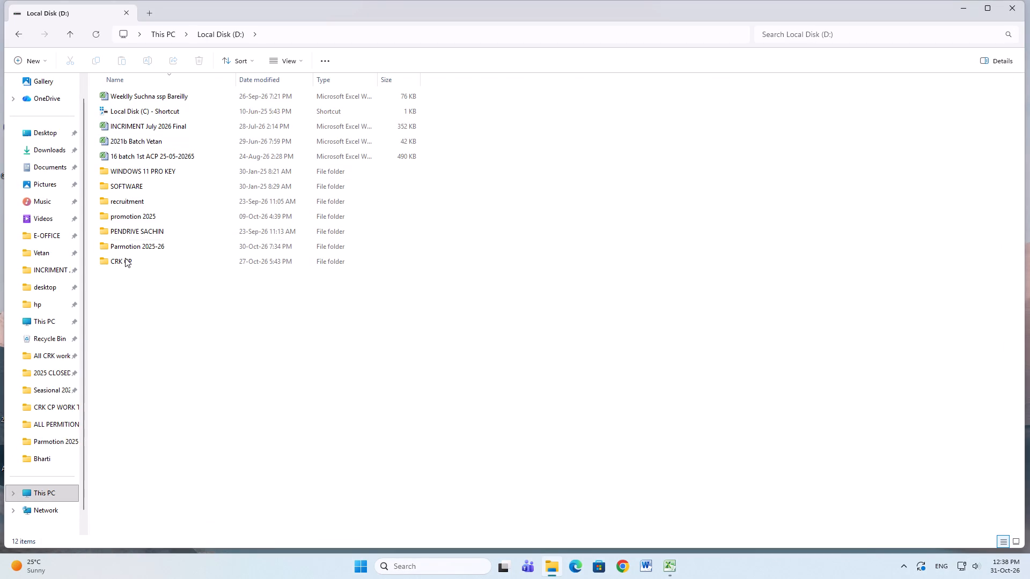
double_click(125, 258)
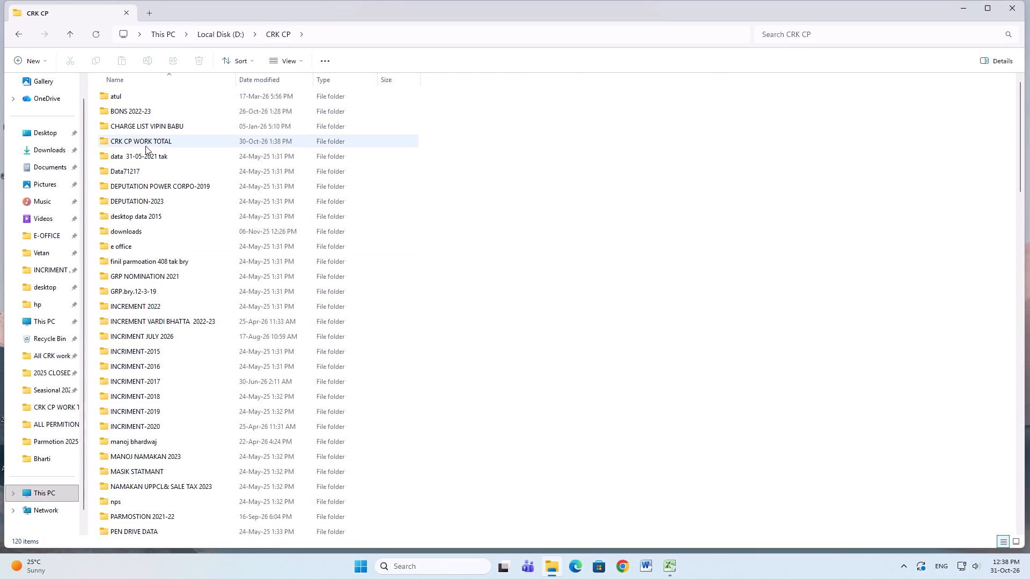
double_click(145, 146)
double_click(144, 157)
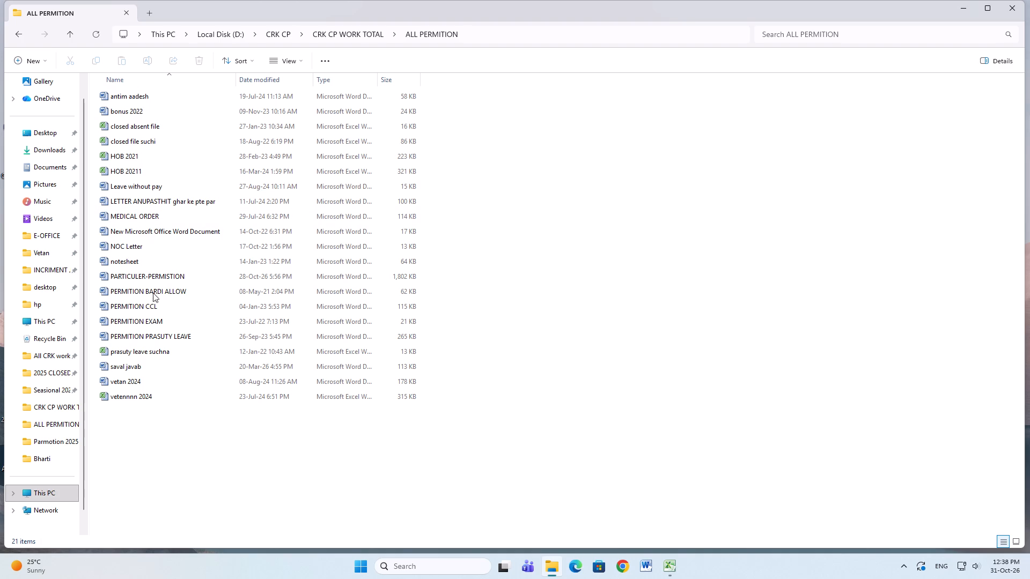
left_click(23, 36)
double_click(154, 171)
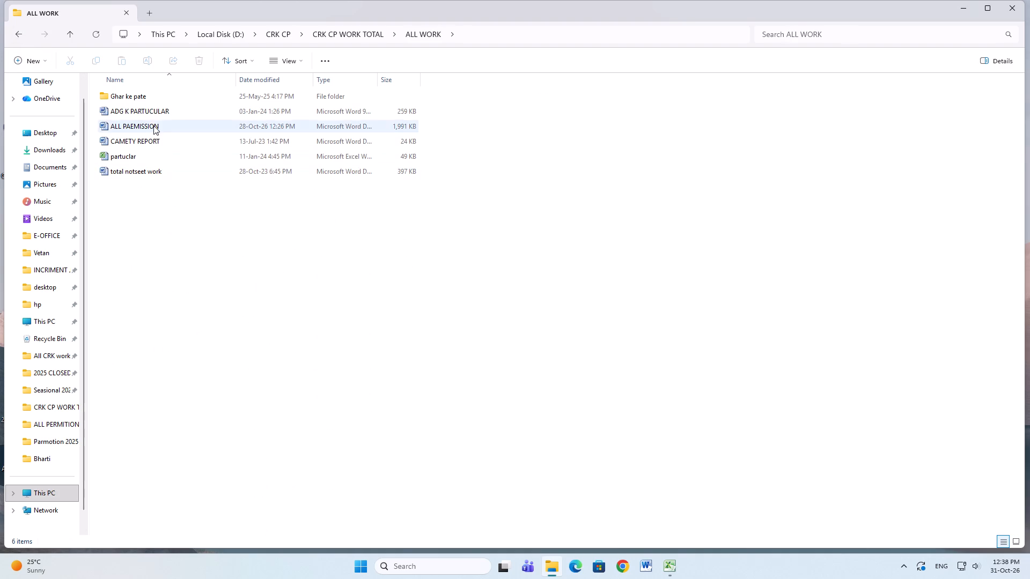
double_click(153, 124)
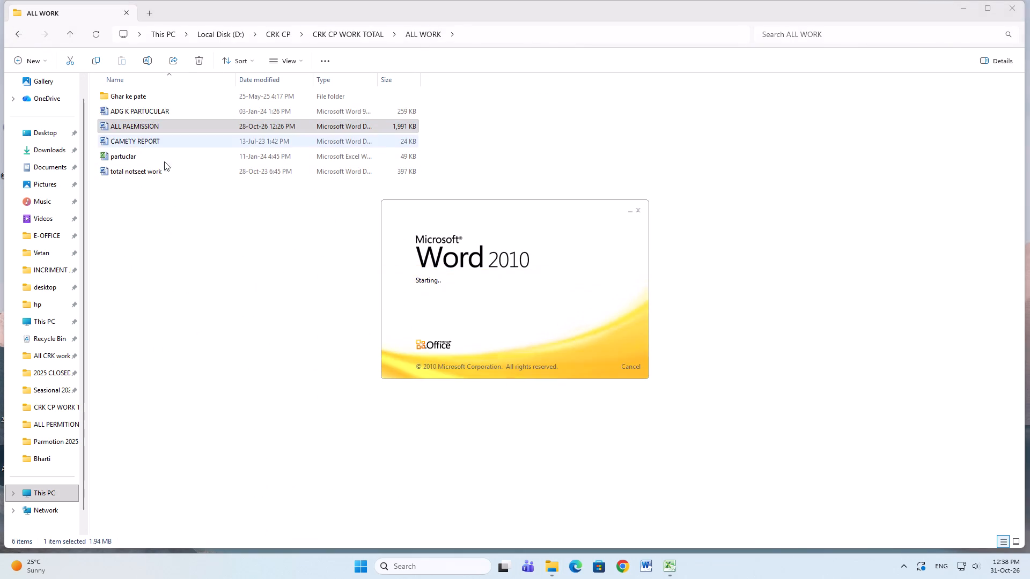
In the table of the miscarriage leave order on the document's last page, set the leave start date to 31.10.2026.
key("ctrl+End")
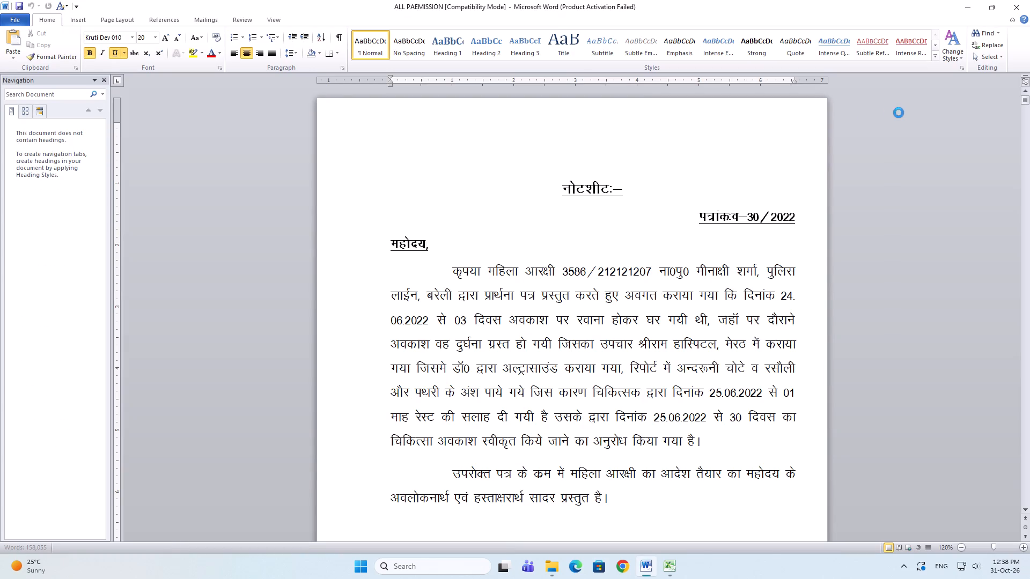
scroll(653, 254, "up", 3)
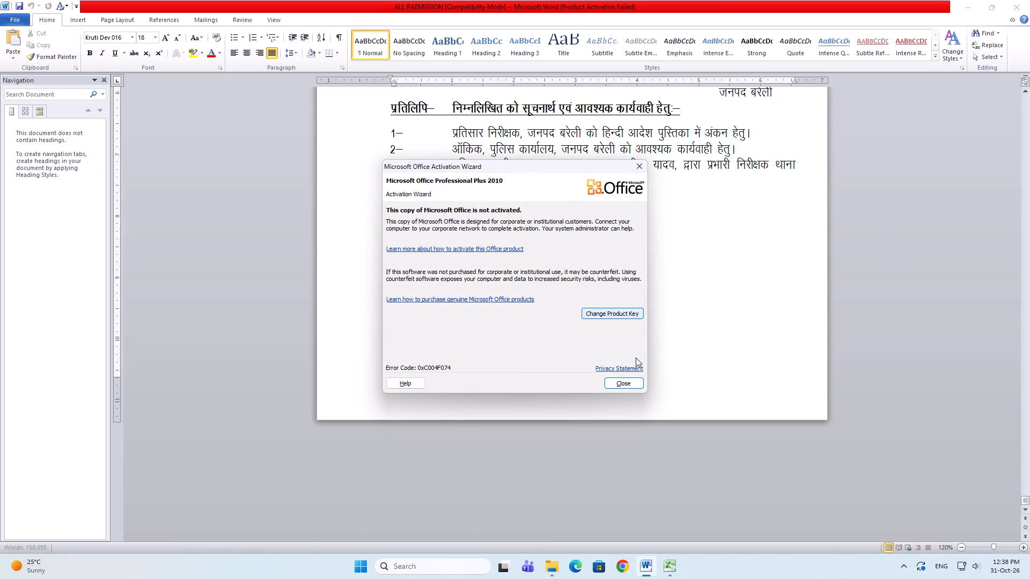
left_click(631, 384)
scroll(639, 288, "up", 7)
left_click(694, 158)
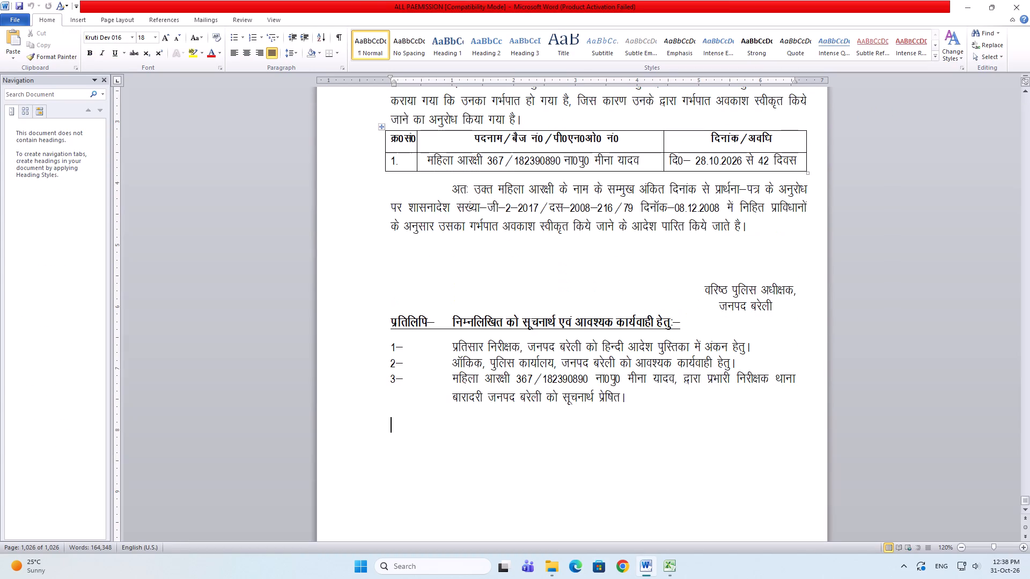
key("Delete")
key("Delete")
key("3")
key("1")
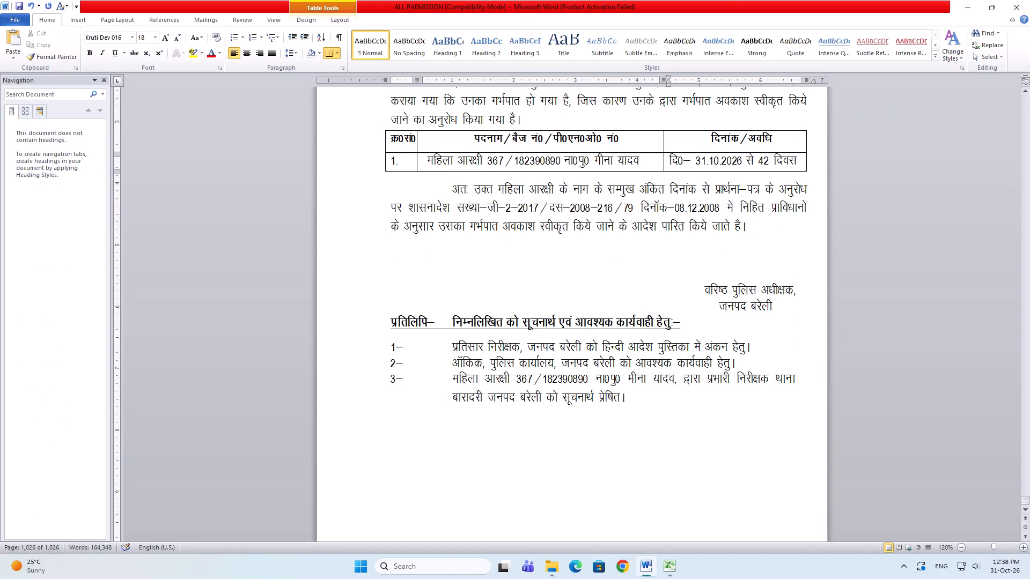
Print only the current page with the miscarriage leave order on the Brother DCP-B7535DW series printer.
key("ctrl+p")
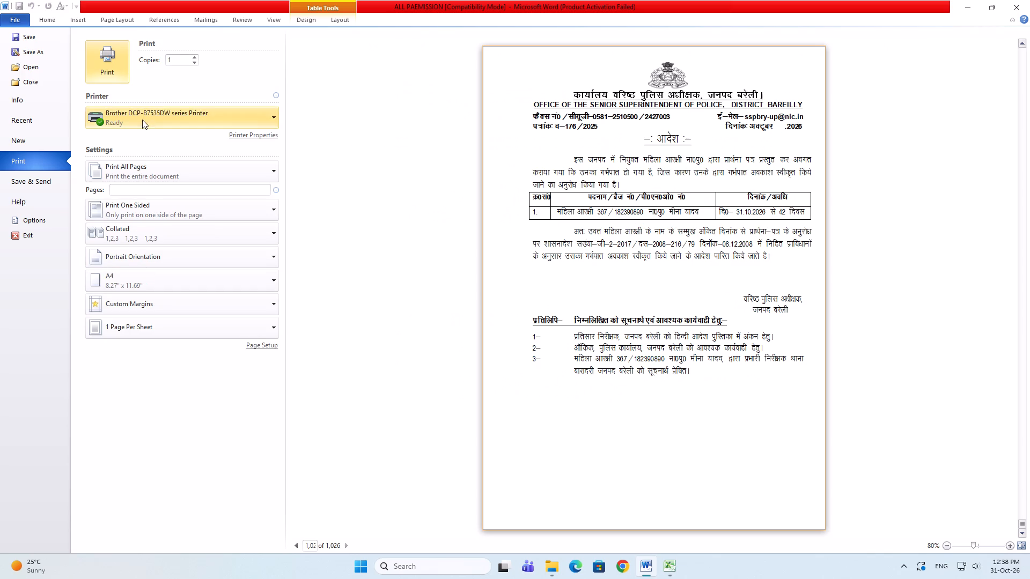
left_click(140, 167)
left_click(145, 247)
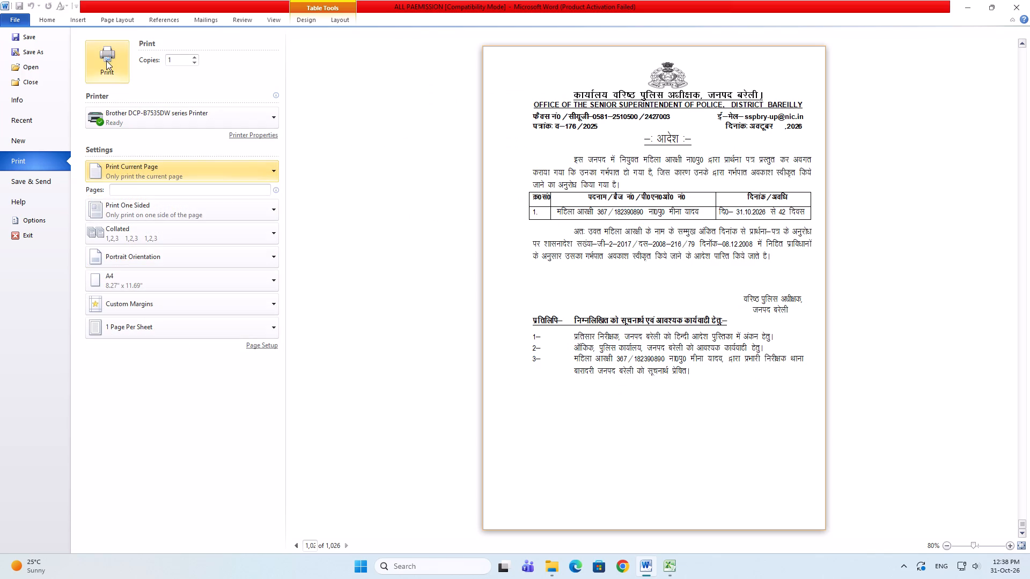
left_click(106, 61)
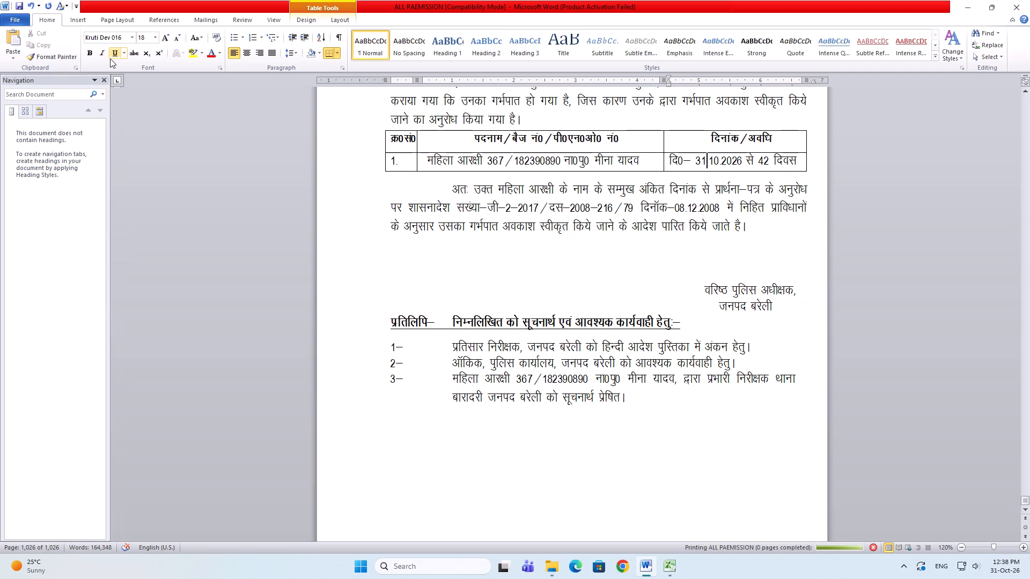
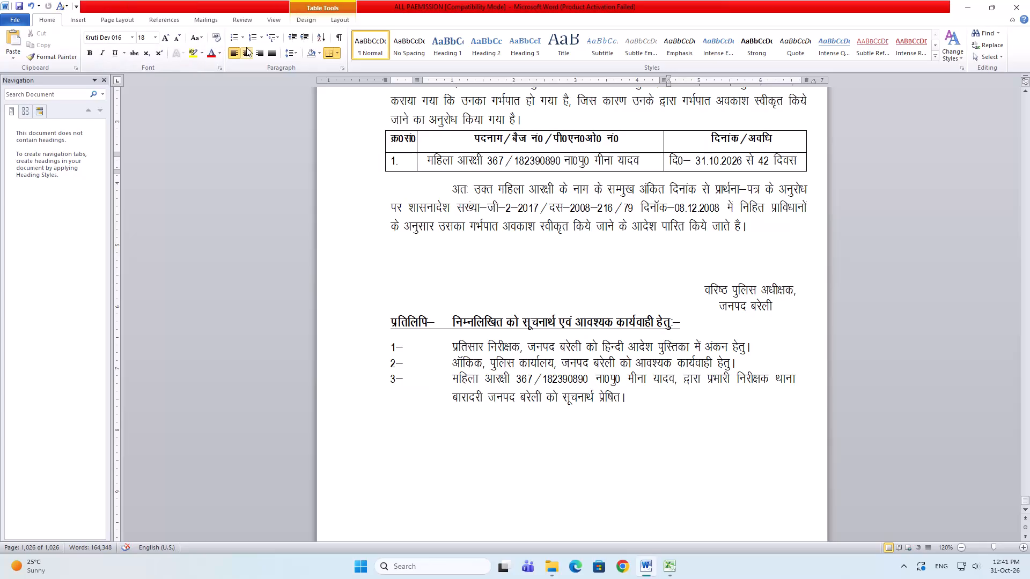
Save the ALL PAEMISSION document, minimize its window and close the ALL WORK folder window.
key("ctrl+s")
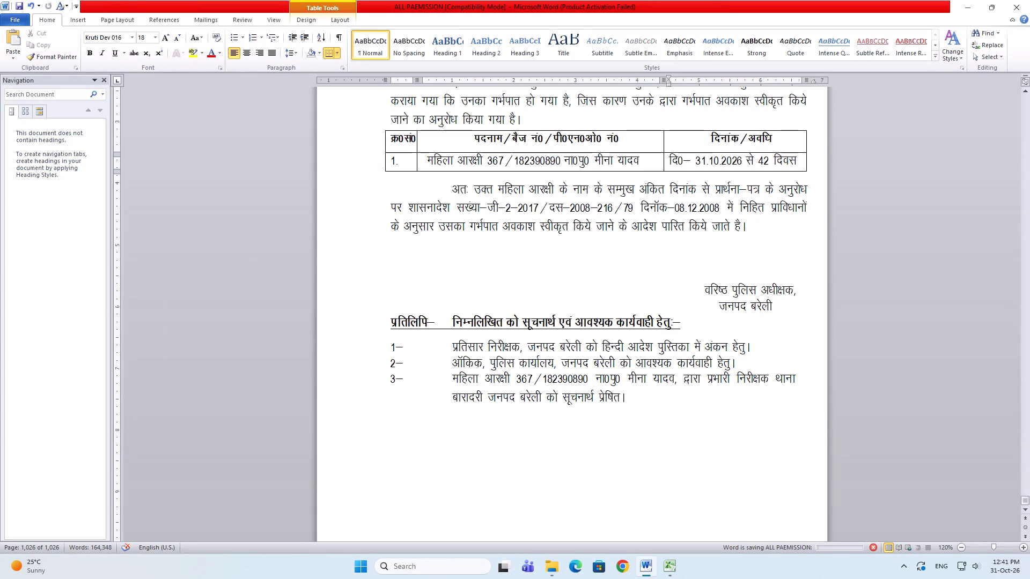
left_click(973, 5)
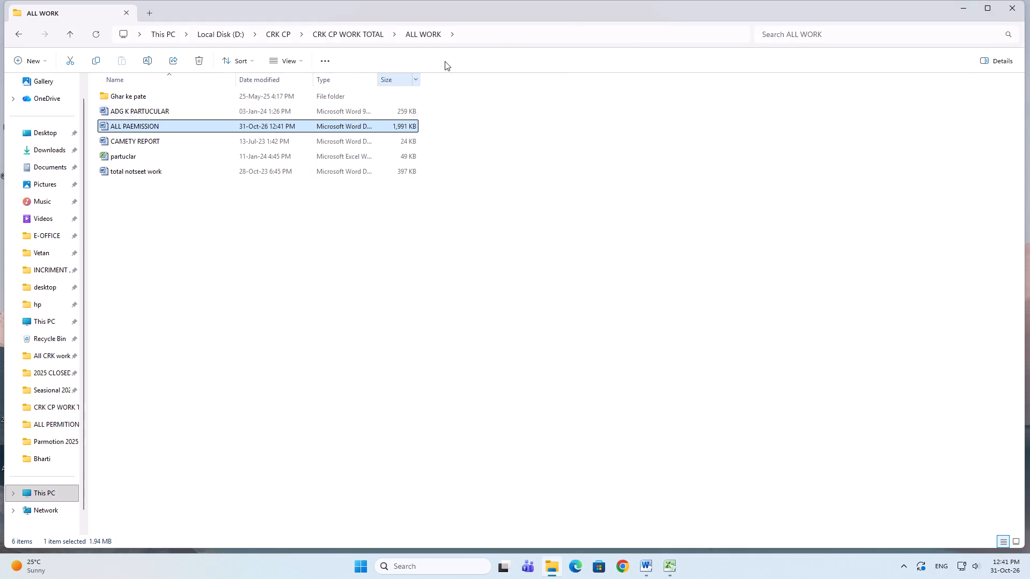
left_click(1013, 3)
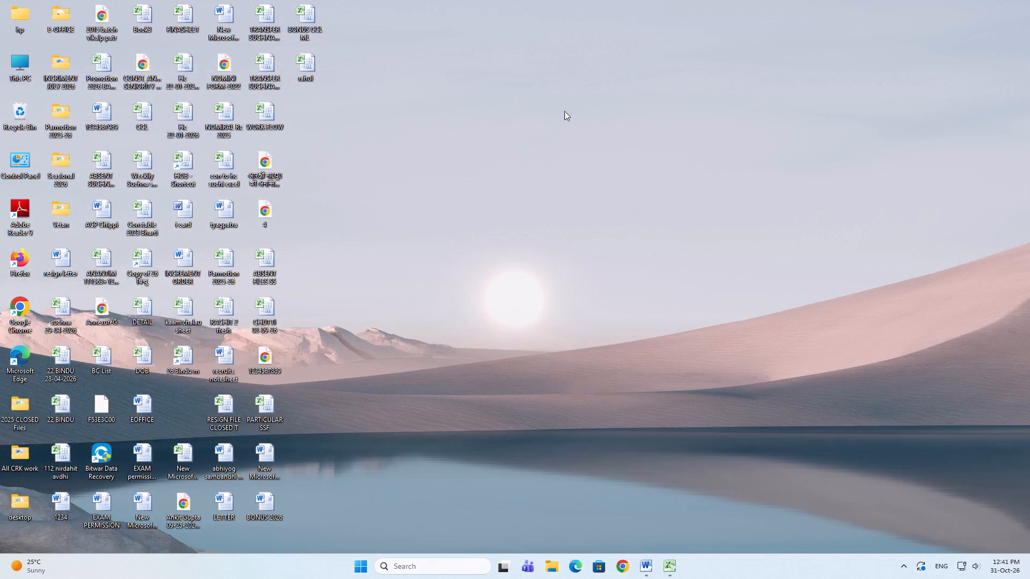
Open the 2016 BATCH 1ST ACP workbook from the desktop's INCRIMENT JULY 2026 folder and go to the end of the 16 BATCH 1st ACP sheet.
double_click(45, 71)
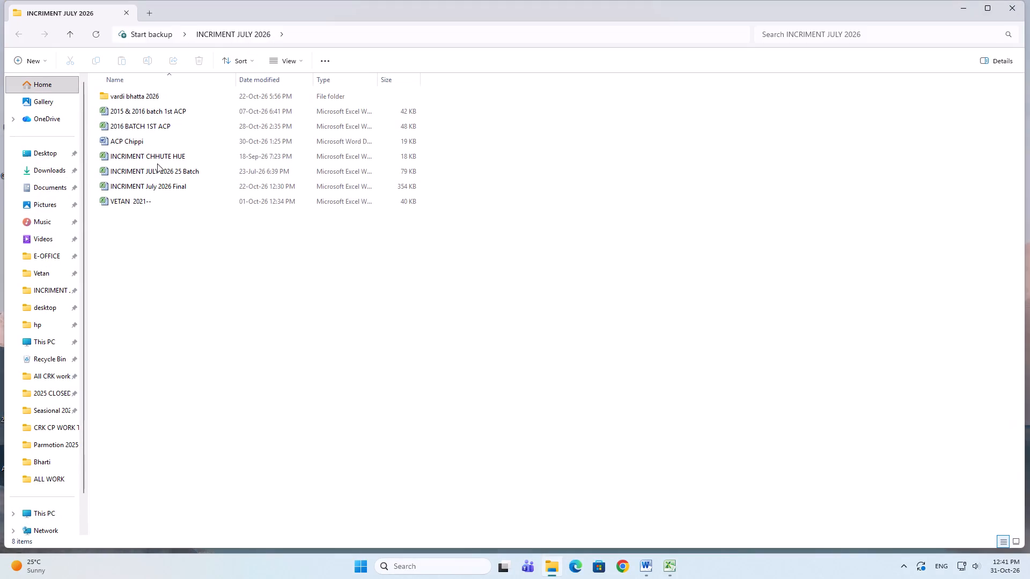
left_click(145, 120)
double_click(148, 120)
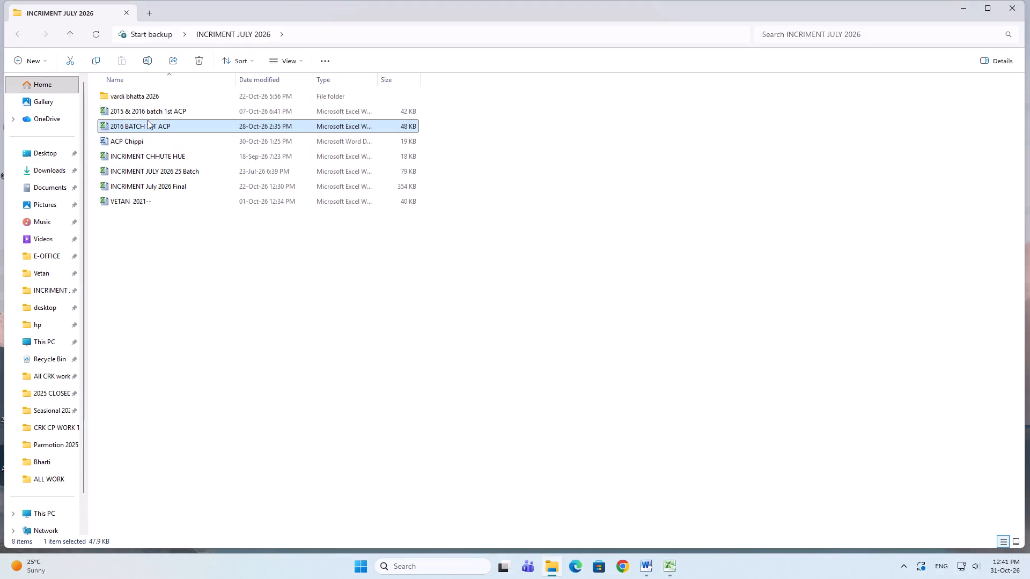
scroll(399, 333, "down", 12)
scroll(359, 313, "up", 2)
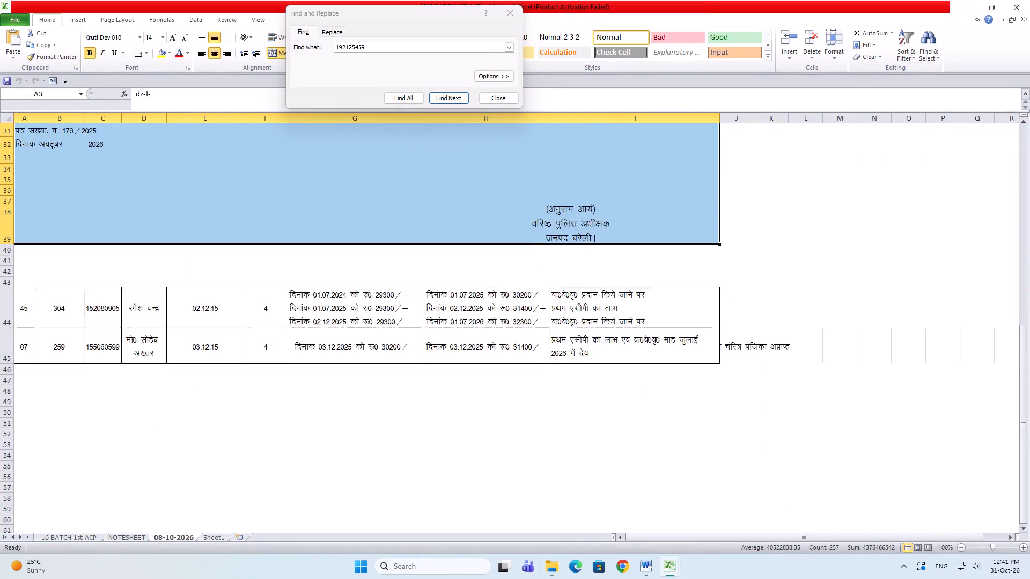
scroll(359, 313, "up", 1)
left_click(85, 531)
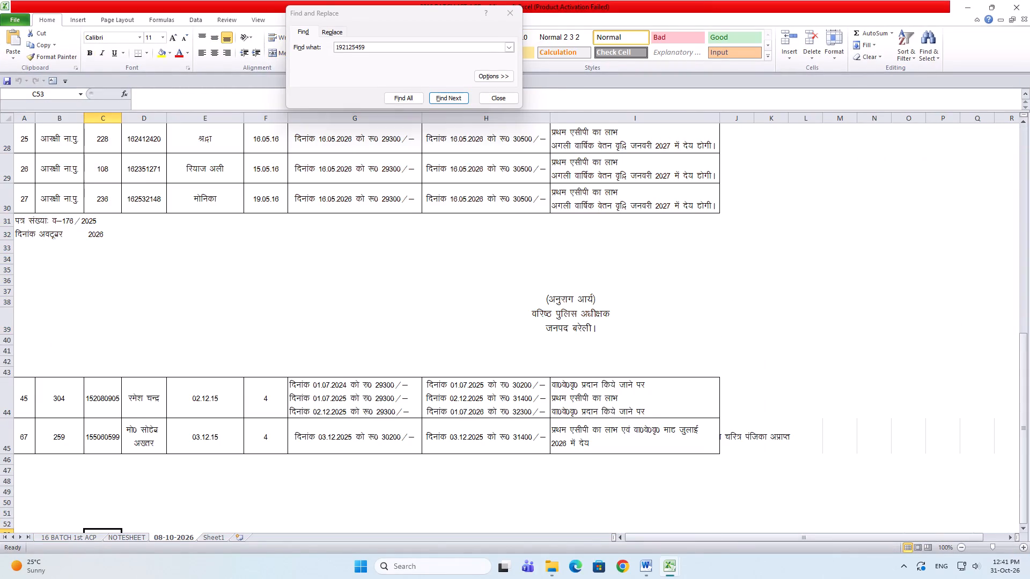
left_click(79, 539)
scroll(27, 451, "down", 1)
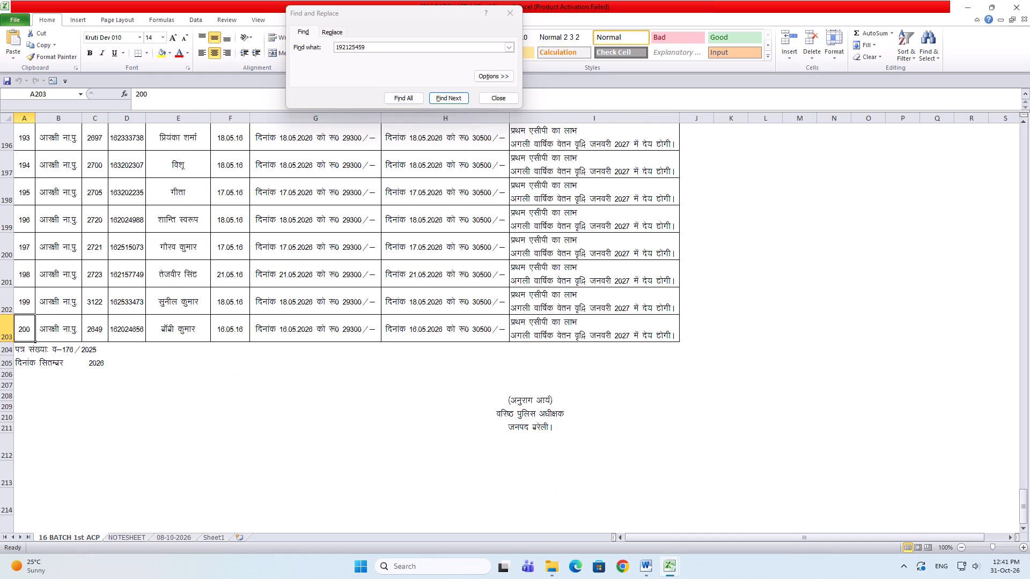
scroll(21, 440, "up", 1)
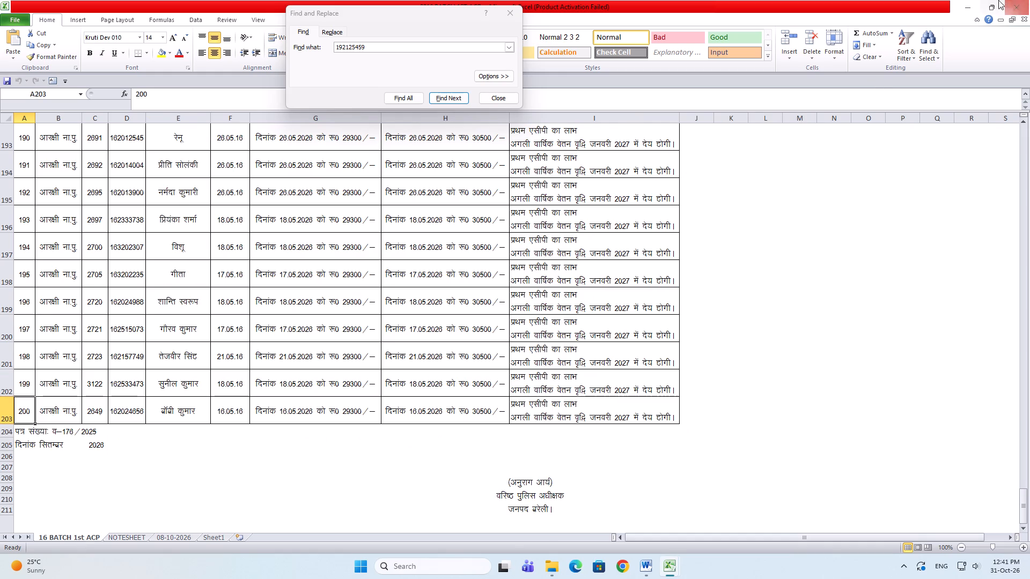
Open the 2015 & 2016 batch 1st ACP workbook, examine the lower part of its three batch ACP sheets, and close it.
left_click(966, 2)
double_click(151, 112)
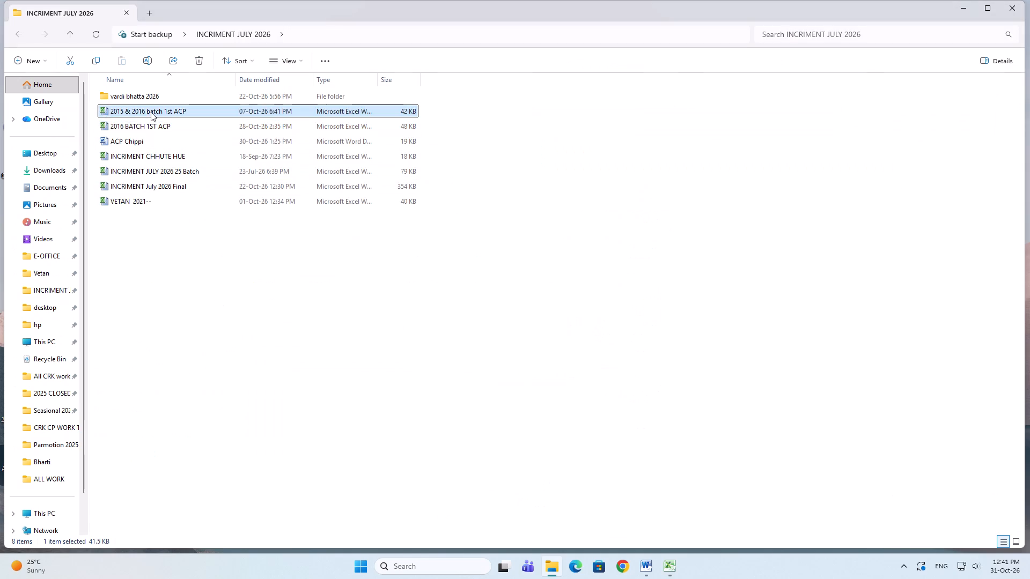
scroll(217, 430, "down", 4)
scroll(215, 421, "up", 6)
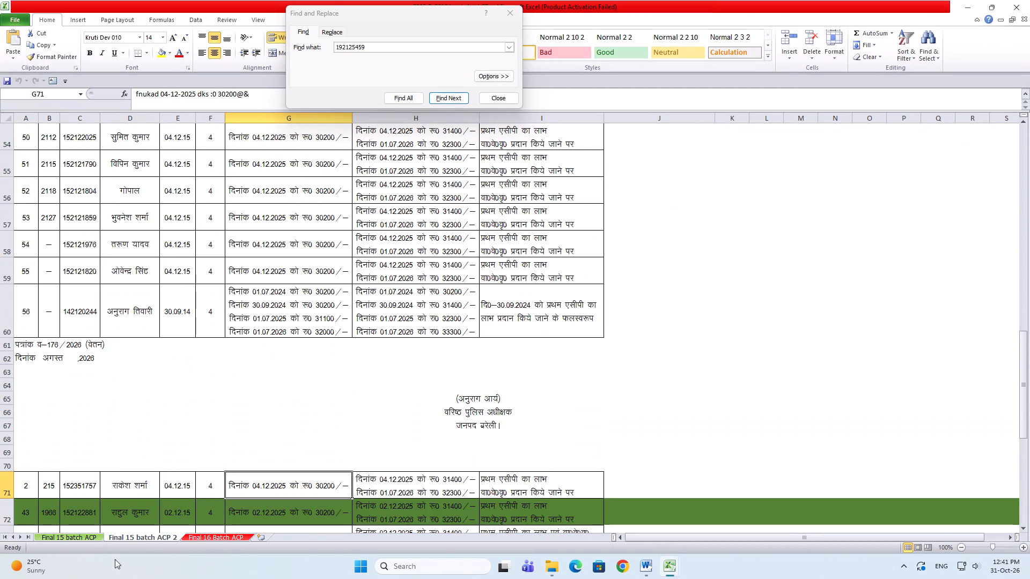
left_click(114, 535)
scroll(161, 472, "down", 2)
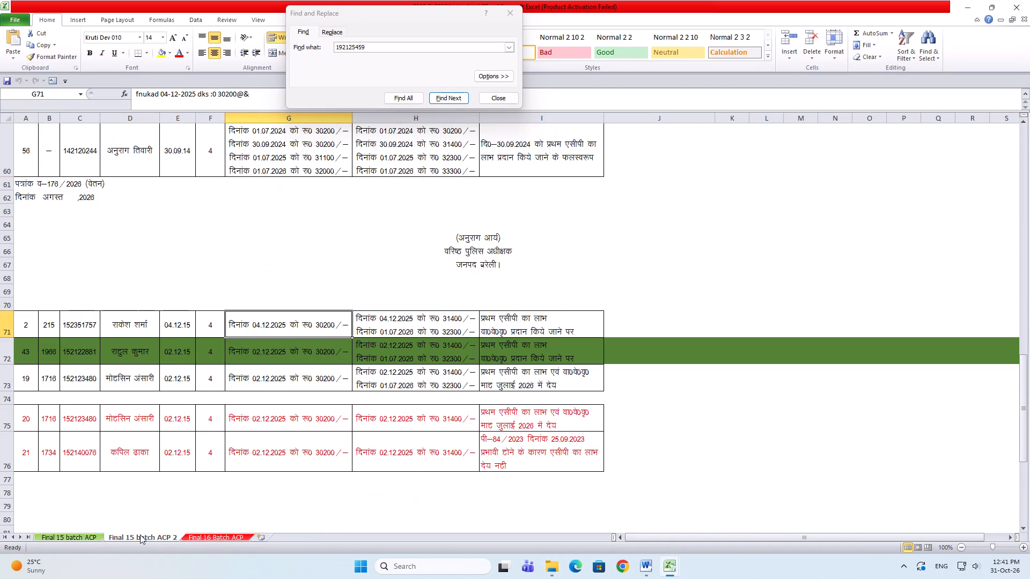
left_click(140, 535)
left_click(89, 538)
scroll(91, 471, "down", 8)
scroll(98, 454, "up", 12)
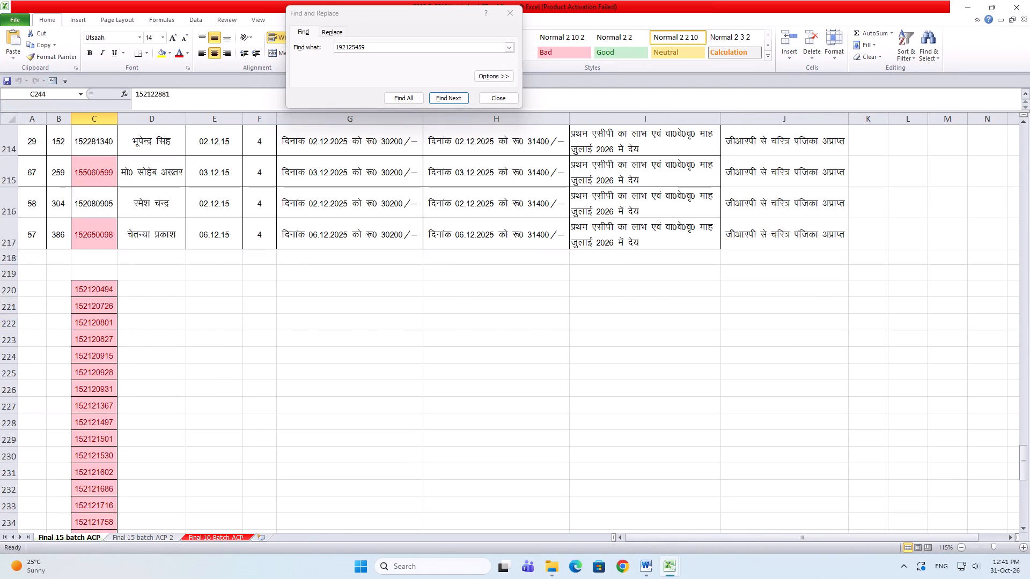
scroll(101, 443, "up", 7)
left_click(147, 528)
left_click(146, 535)
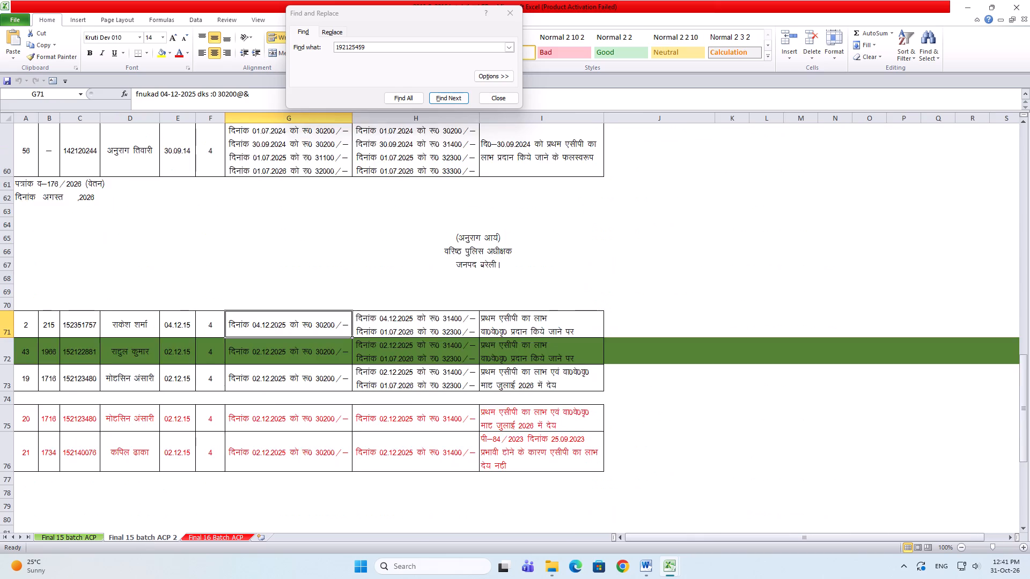
scroll(159, 485, "down", 2)
scroll(159, 485, "up", 5)
left_click(220, 540)
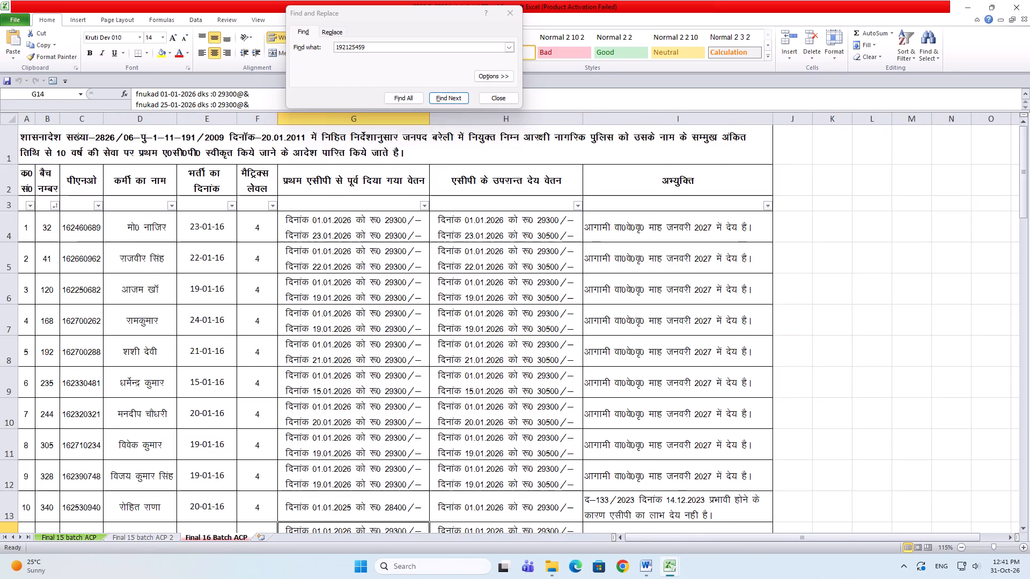
scroll(218, 511, "down", 20)
scroll(218, 511, "down", 4)
scroll(219, 492, "up", 8)
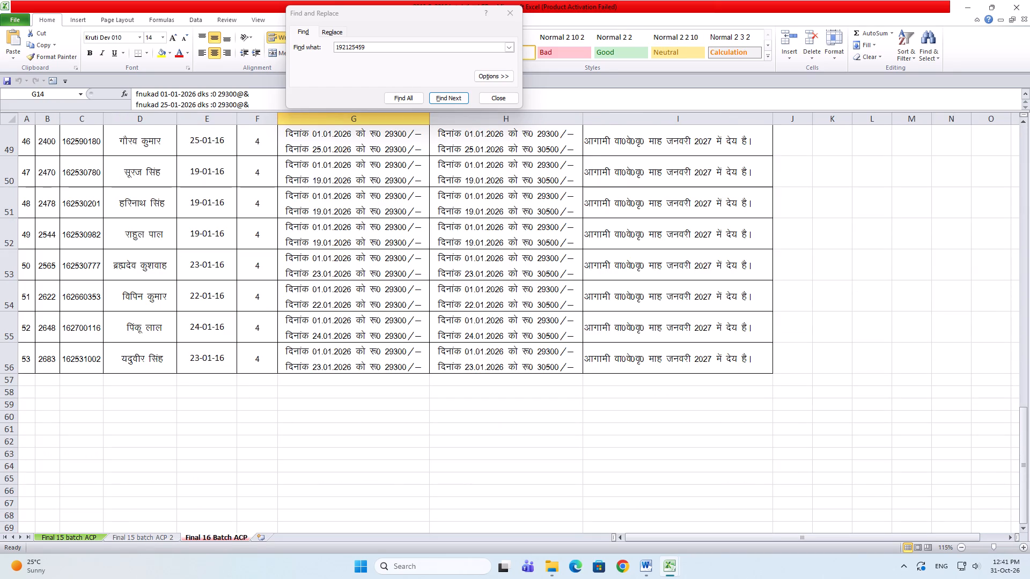
left_click(1021, 1)
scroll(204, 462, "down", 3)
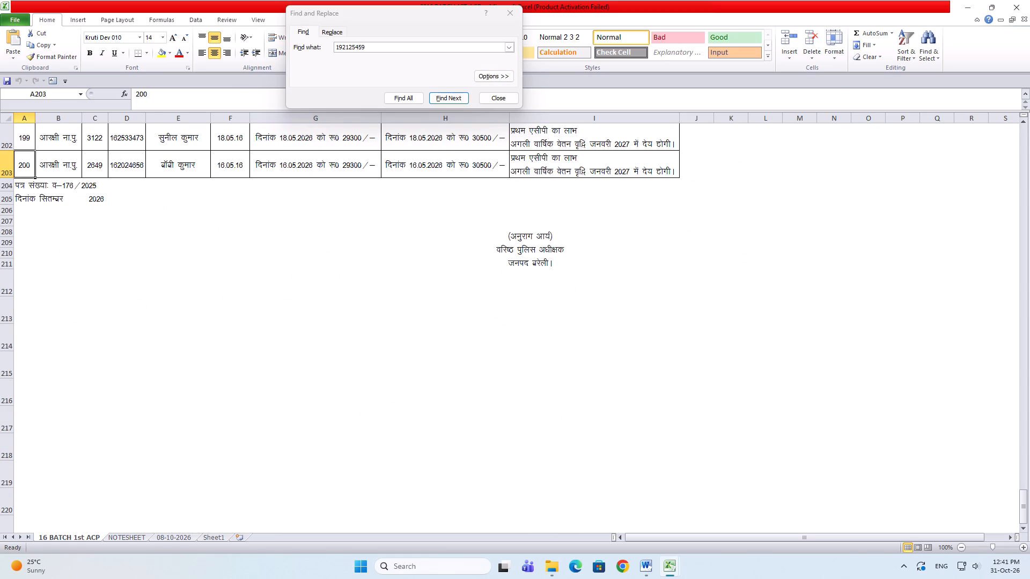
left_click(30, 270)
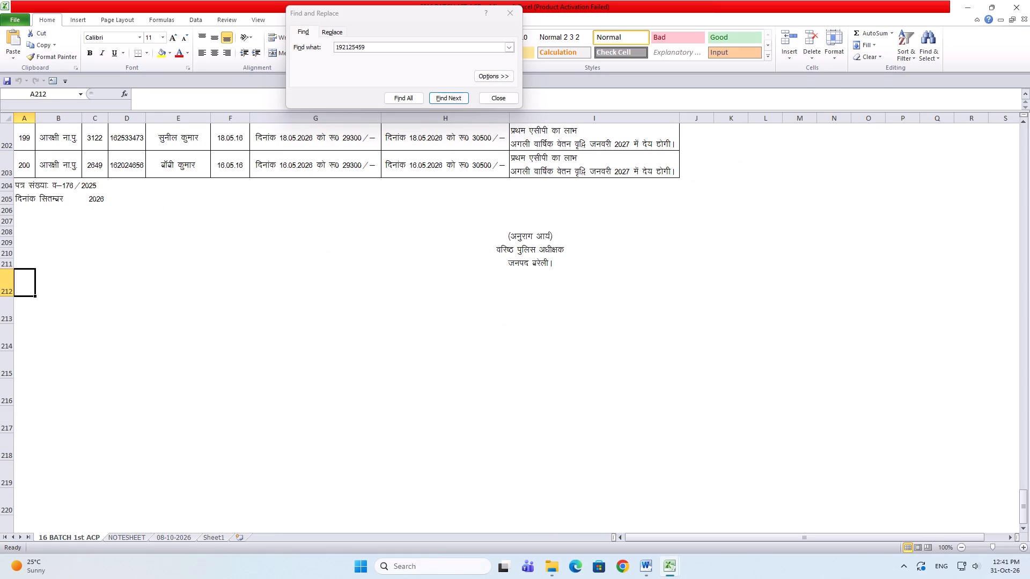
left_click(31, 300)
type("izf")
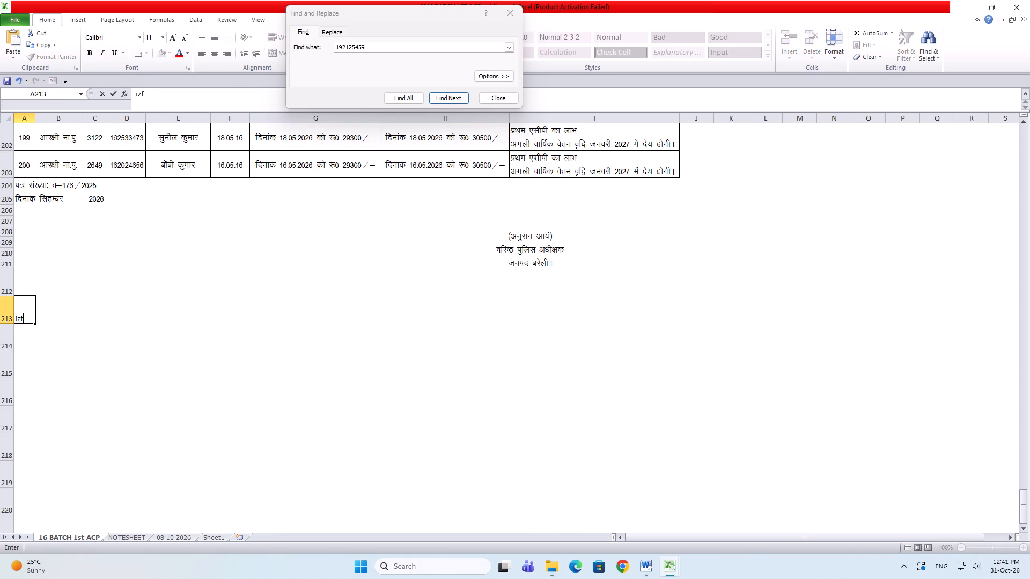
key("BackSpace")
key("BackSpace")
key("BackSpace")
Set the font of the entire 16 BATCH 1st ACP sheet to Kruti Dev 010 and save the workbook.
left_click(6, 123)
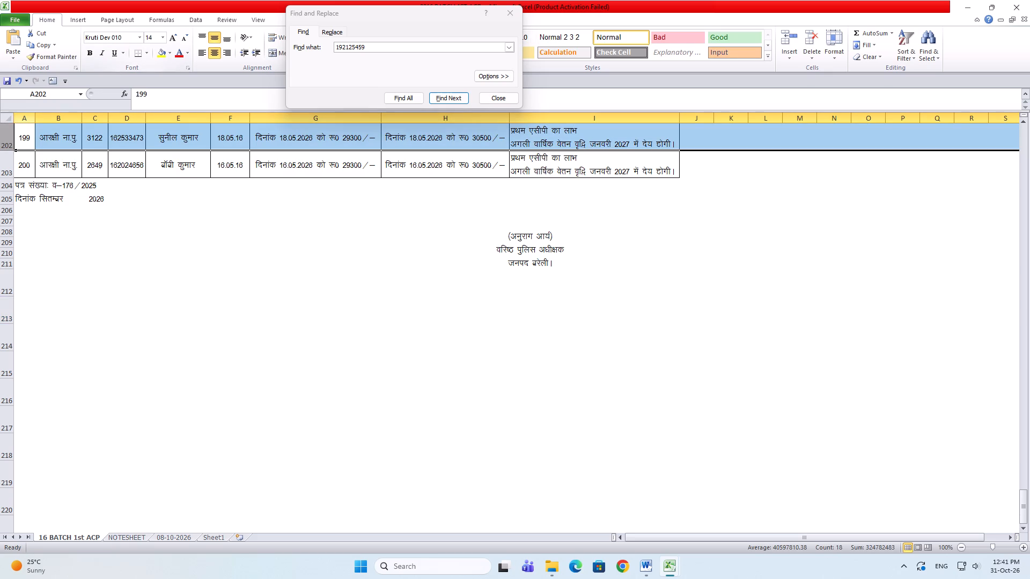
left_click(6, 116)
left_click(142, 32)
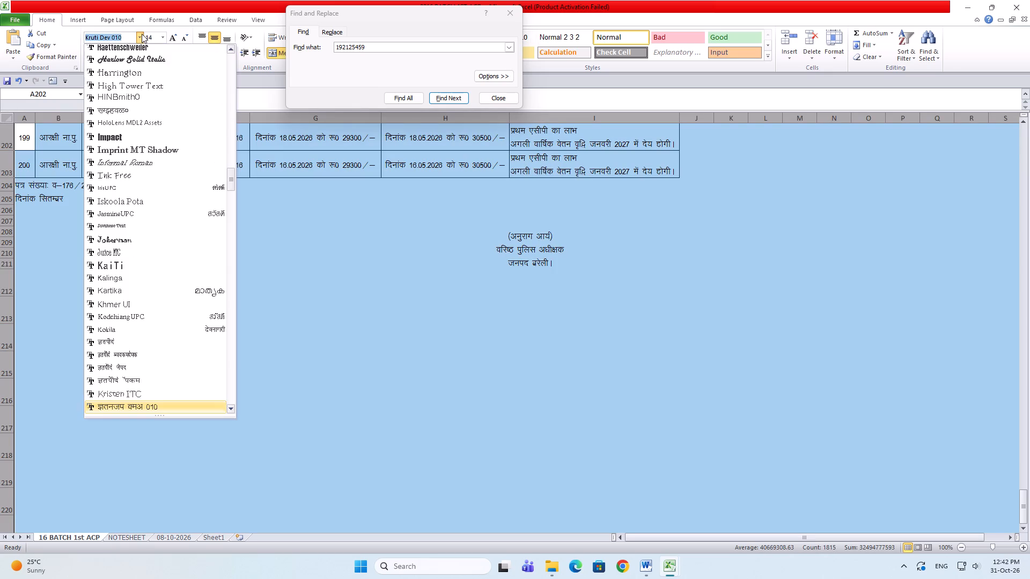
left_click(159, 405)
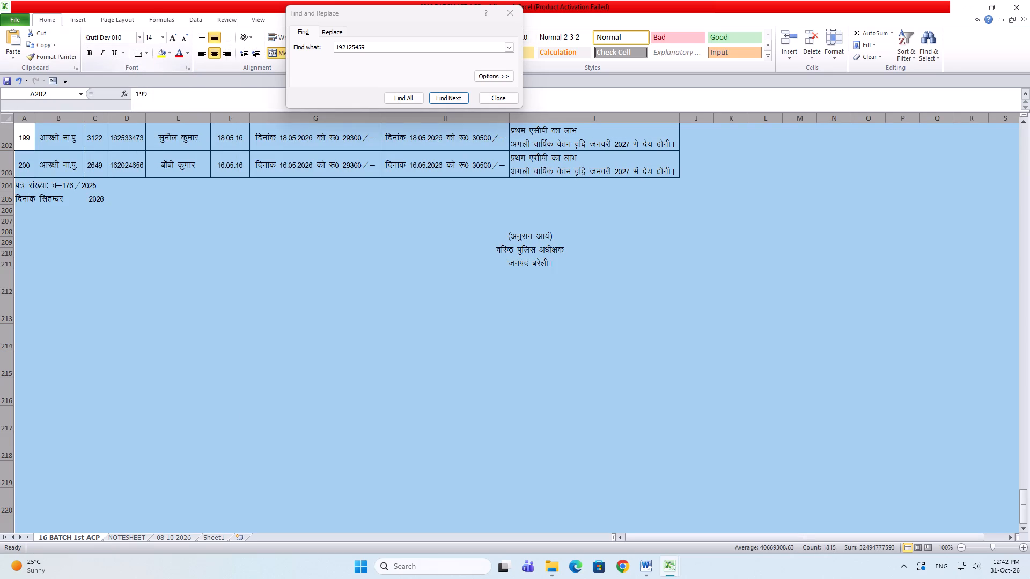
key("ctrl+s")
key("Return")
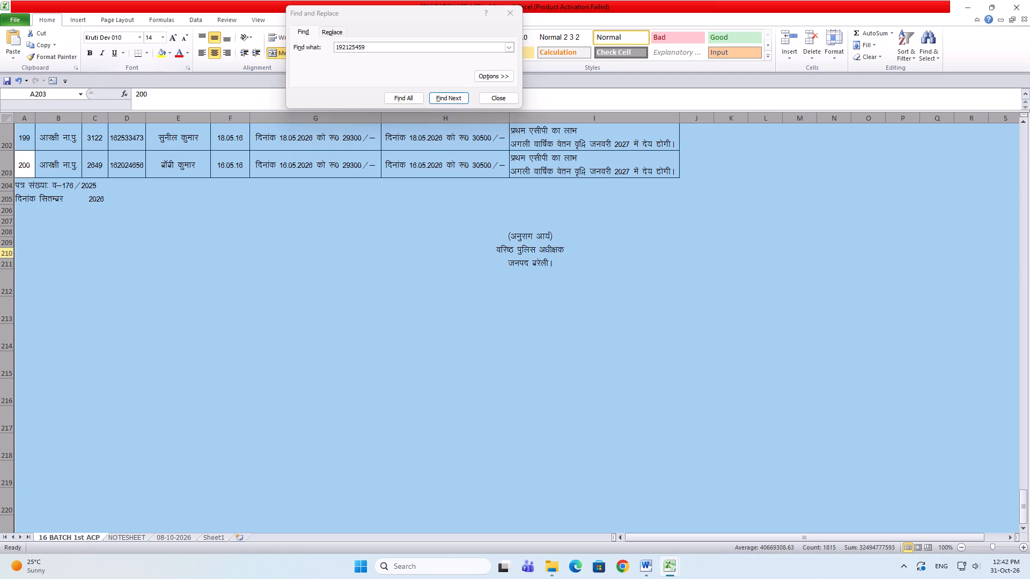
Reduce all rows of the 16 BATCH 1st ACP sheet to a uniform height of about one text line.
left_click(9, 299)
left_click_drag(12, 322, 12, 310)
left_click(37, 301)
Enter the copy heading "प्रतिलिपि:–" in cell A213, below the signature block.
left_click(23, 306)
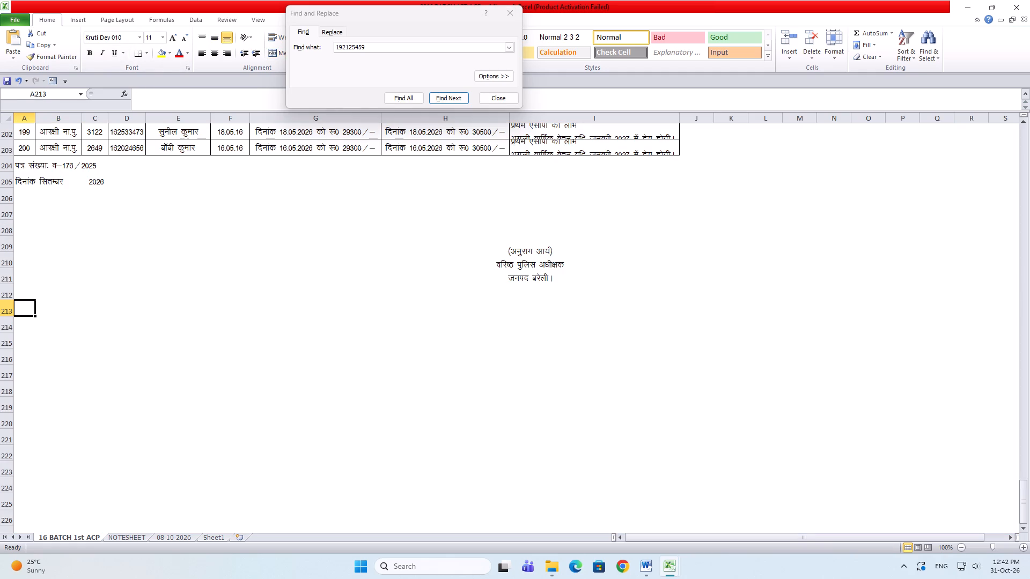
type("izfrfyfi")
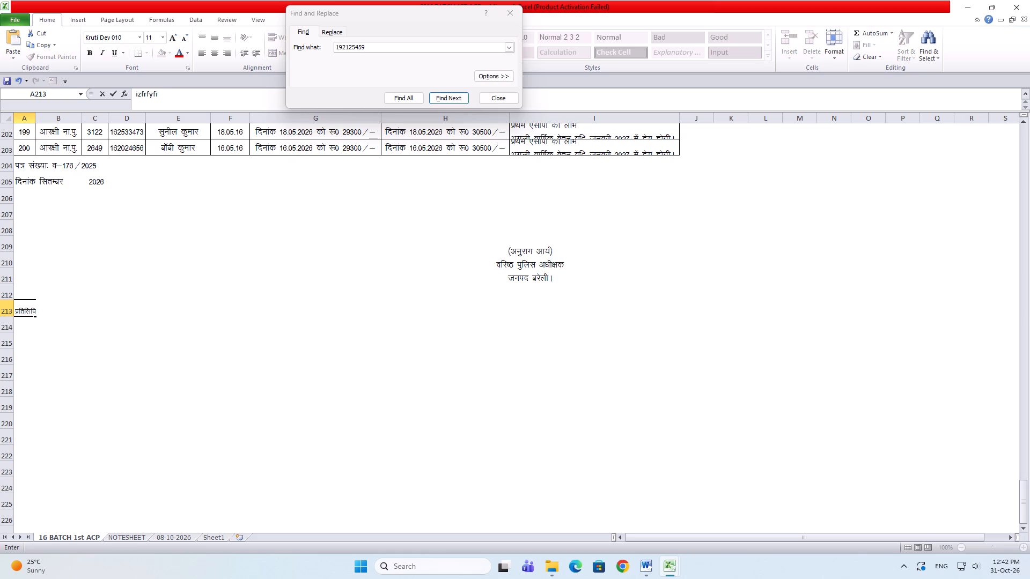
type("%&")
key("Return")
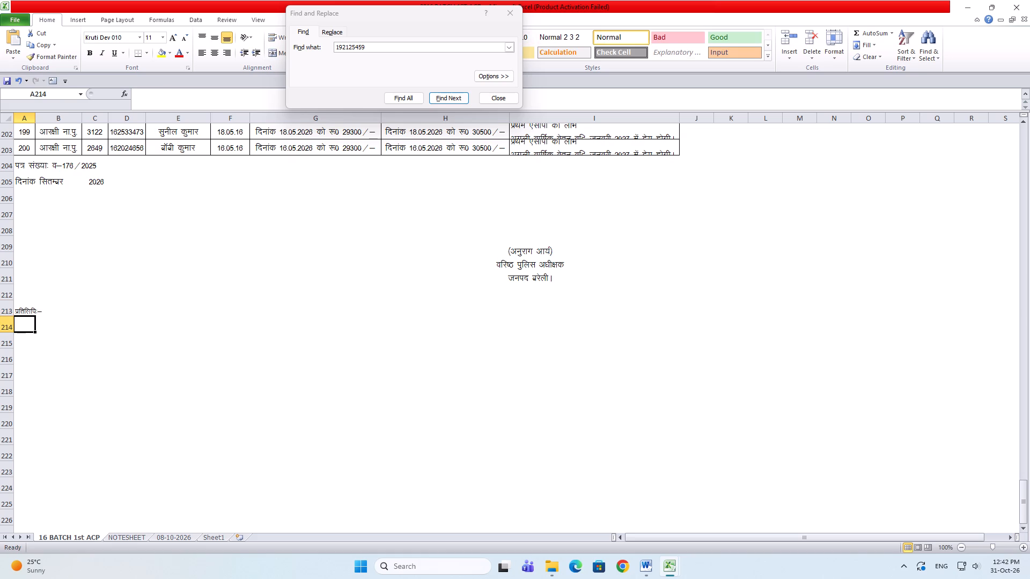
Enter the first copy recipient in cell A214: "1. प्रतिसार निरीक्षक रिजर्व पुलिस लाइन को हि0आ0पु0 में अंकन हेतु।".
type("1-")
key("space")
type("izfrlkj fujh{kd fjtoZ iqfyl fykbgu")
key("space")
key("BackSpace")
key("backslash")
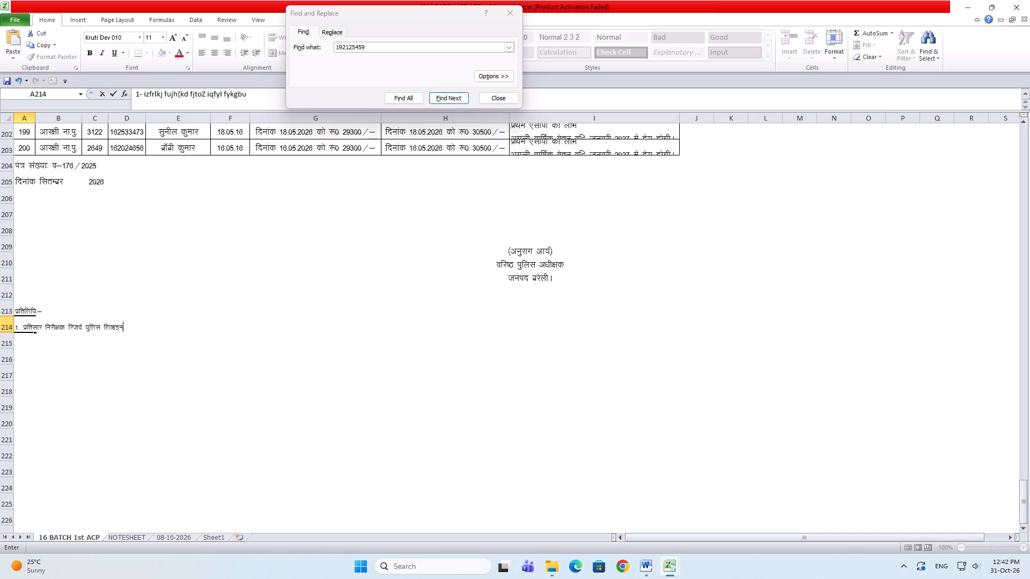
key("BackSpace")
key("BackSpace")
key("BackSpace")
key("BackSpace")
key("BackSpace")
key("BackSpace")
key("BackSpace")
type("ykbu diks")
key("space")
key("BackSpace")
key("BackSpace")
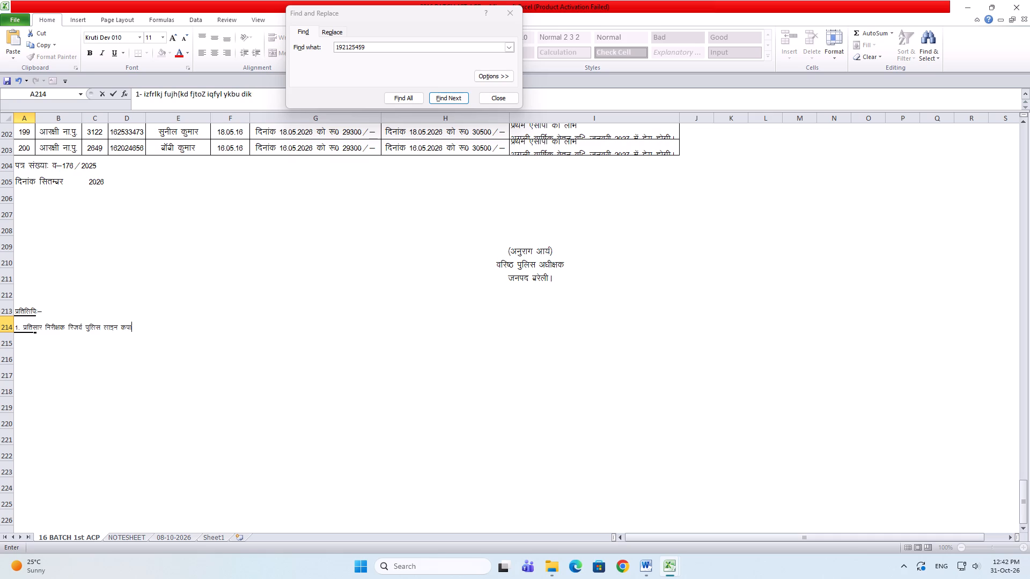
key("BackSpace")
key("BackSpace")
type("ks fg0vk90")
key("BackSpace")
key("BackSpace")
key("0")
key("BackSpace")
key("k")
key("BackSpace")
type("0iq0 esa vadu g")
key("BackSpace")
key("s")
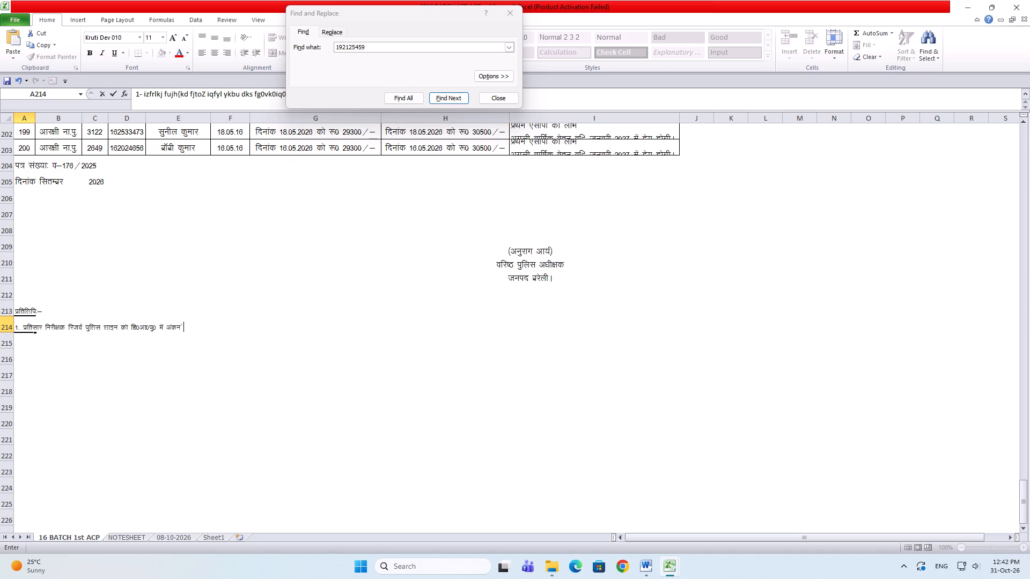
key("BackSpace")
type("gs")
type("rqA")
key("Return")
Enter the second copy recipient in cell A215: "2. आंकिक जनपद बरेली को आवश्यक कार्यवाही हेतु।".
type("2-")
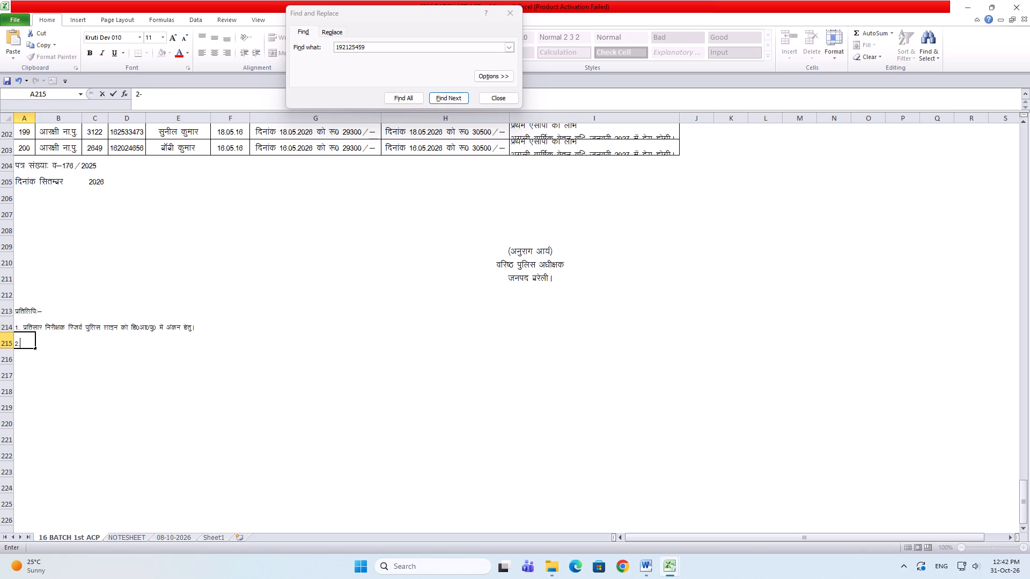
key("space")
type("vkafdd")
key("space")
type("tuin cjsy")
key("space")
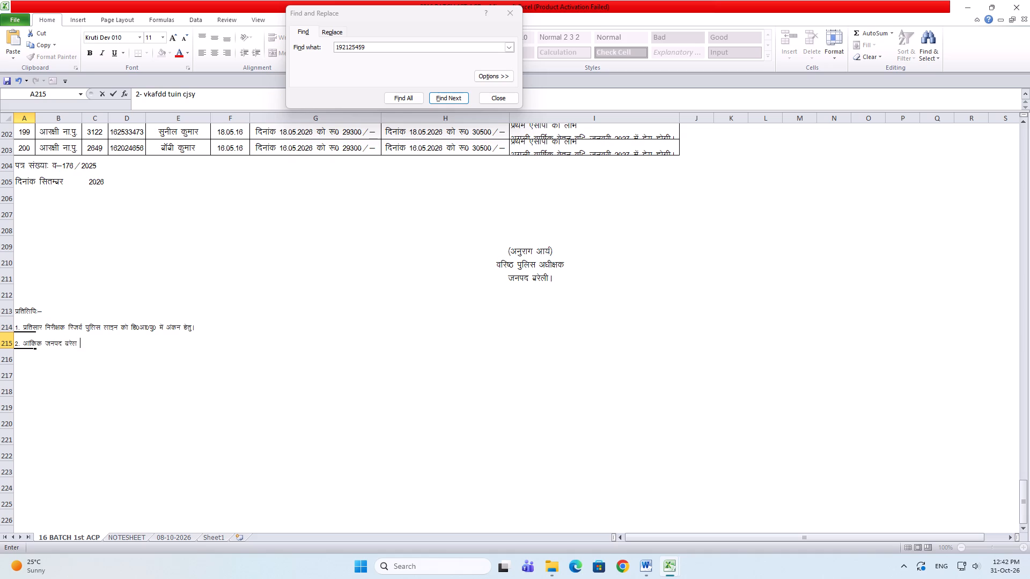
key("BackSpace")
type("h dks vko;'")
key("BackSpace")
key("BackSpace")
key("apostrophe")
type(";d dk;Zokg")
key("BackSpace")
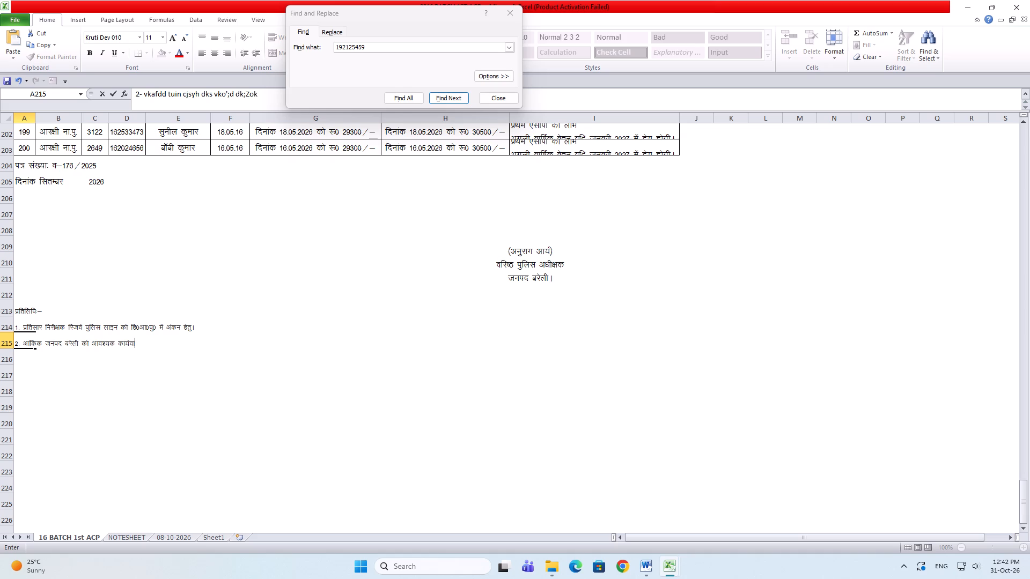
type("gh gsrqA")
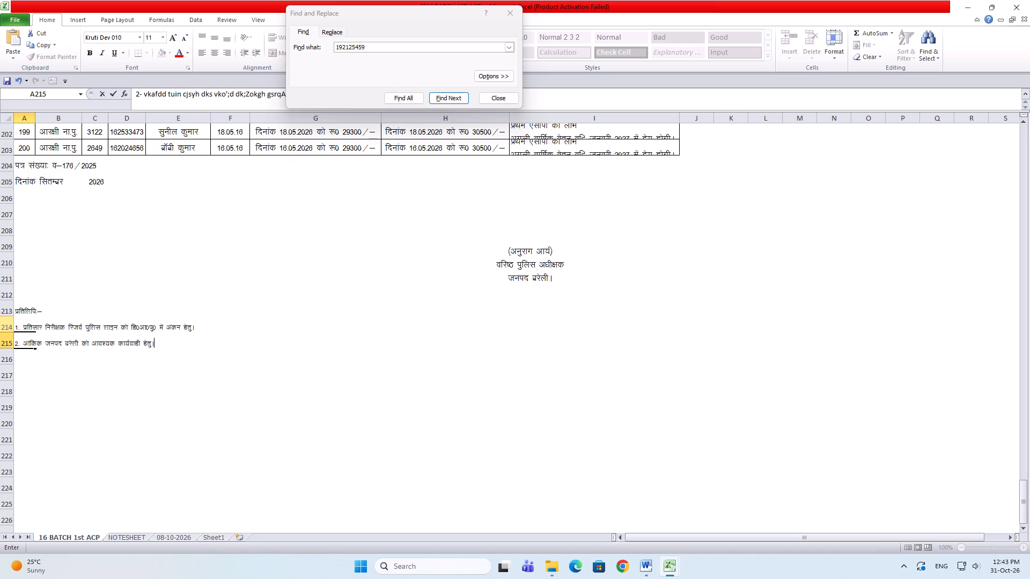
Enlarge the font of the copy heading and both recipient lines (A213:E215) to 16 points.
left_click_drag(27, 311, 183, 344)
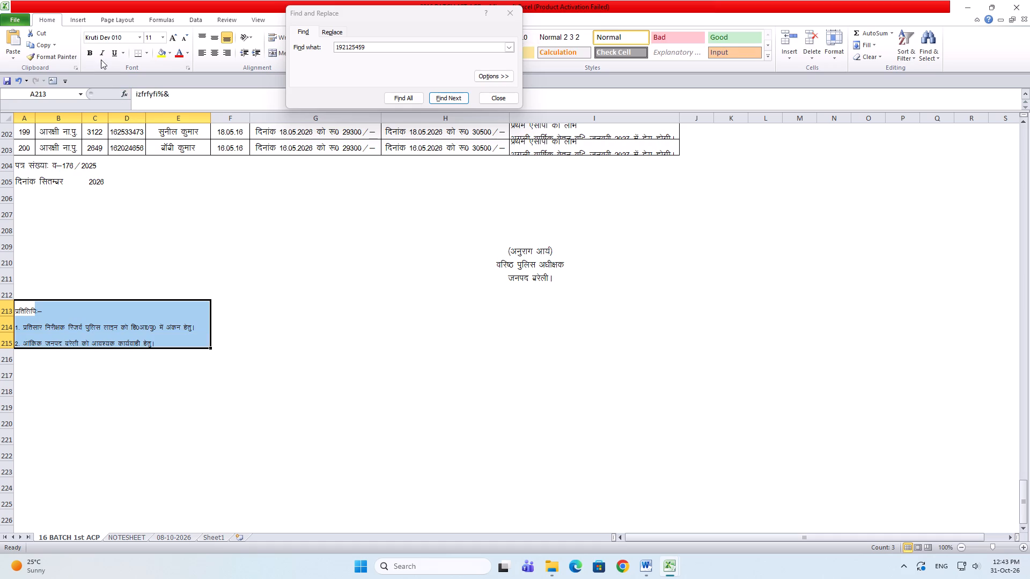
left_click(93, 54)
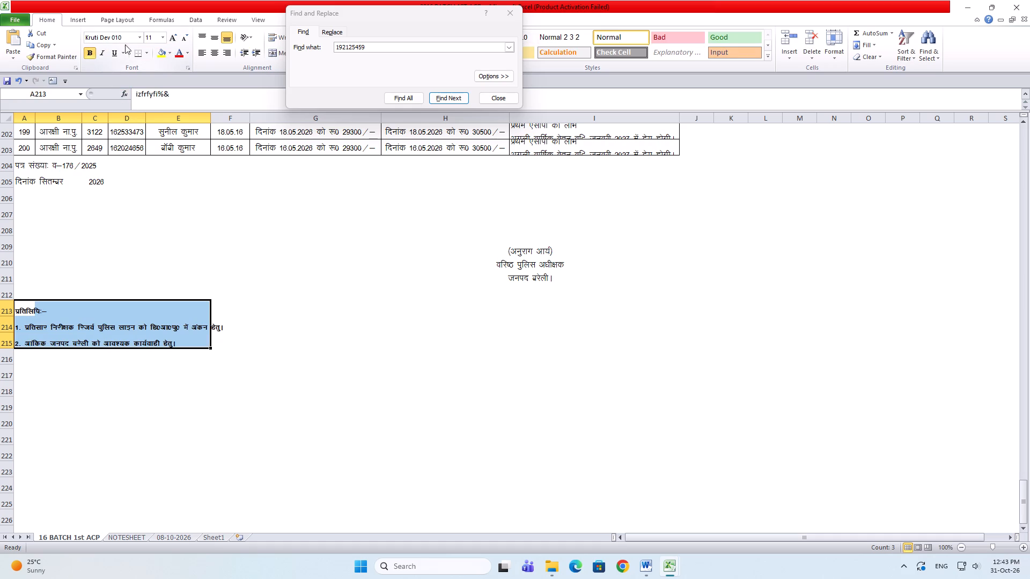
left_click(90, 52)
triple_click(172, 36)
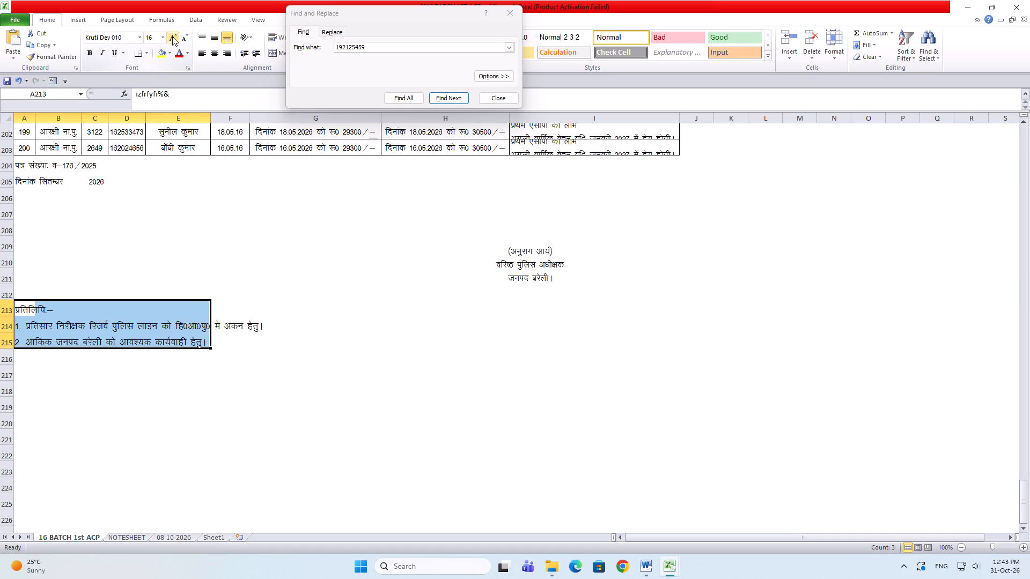
left_click(233, 271)
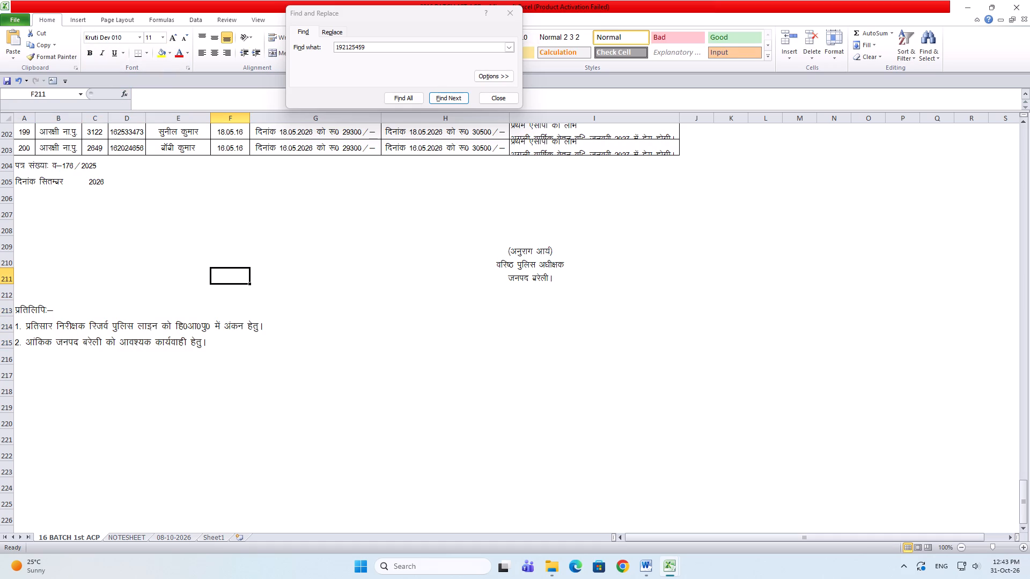
Make the copy heading "प्रतिलिपि:–" in cell A213 bold.
left_click(39, 308)
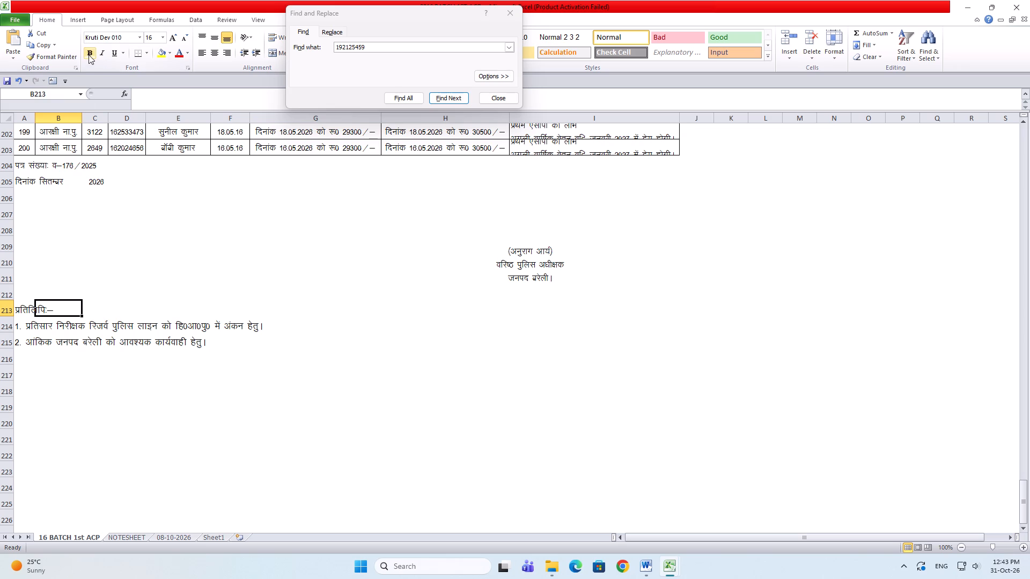
left_click(89, 55)
left_click(29, 303)
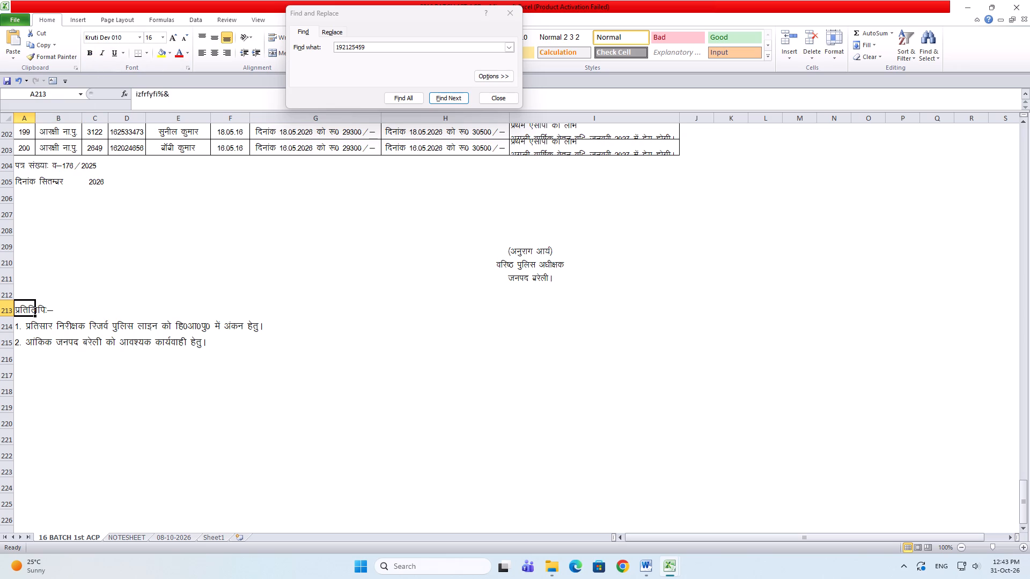
left_click(91, 49)
left_click(150, 291)
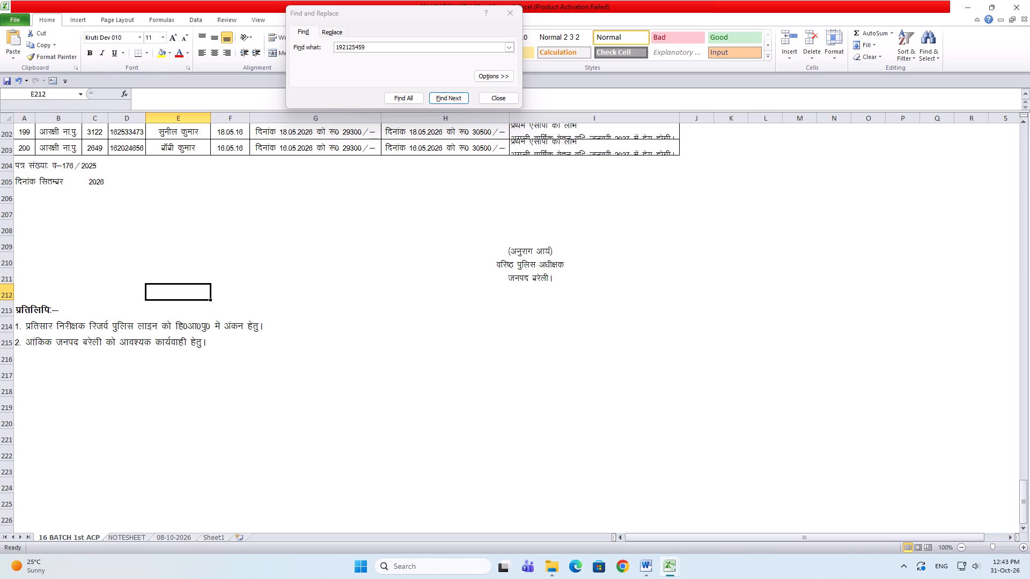
Copy rows 213 to 215 with the copy-recipient section to row 41 of the 08-10-2026 sheet, below the signature block.
scroll(179, 293, "up", 10)
scroll(187, 288, "down", 1)
scroll(187, 288, "up", 12)
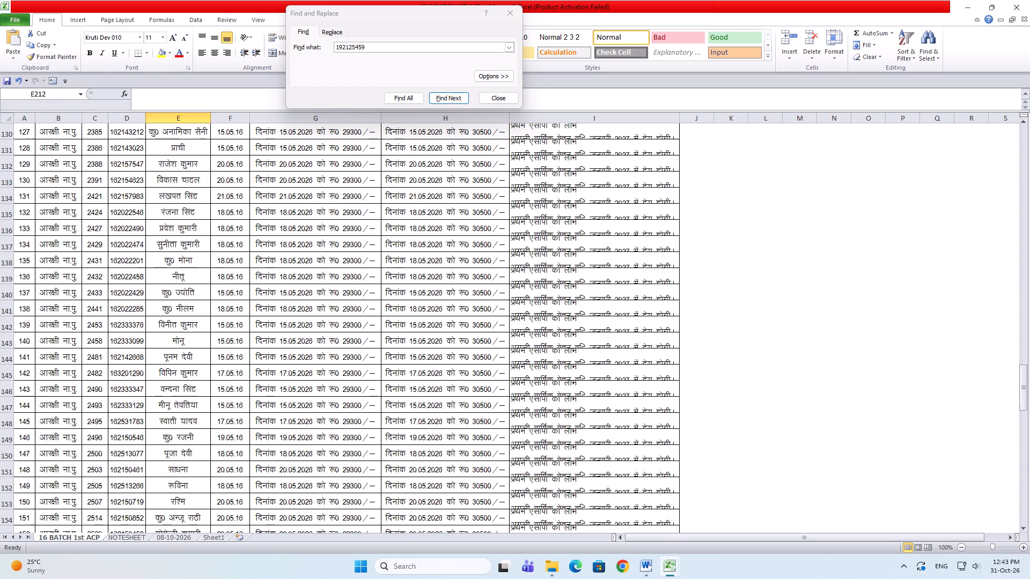
scroll(186, 283, "up", 15)
scroll(116, 511, "down", 18)
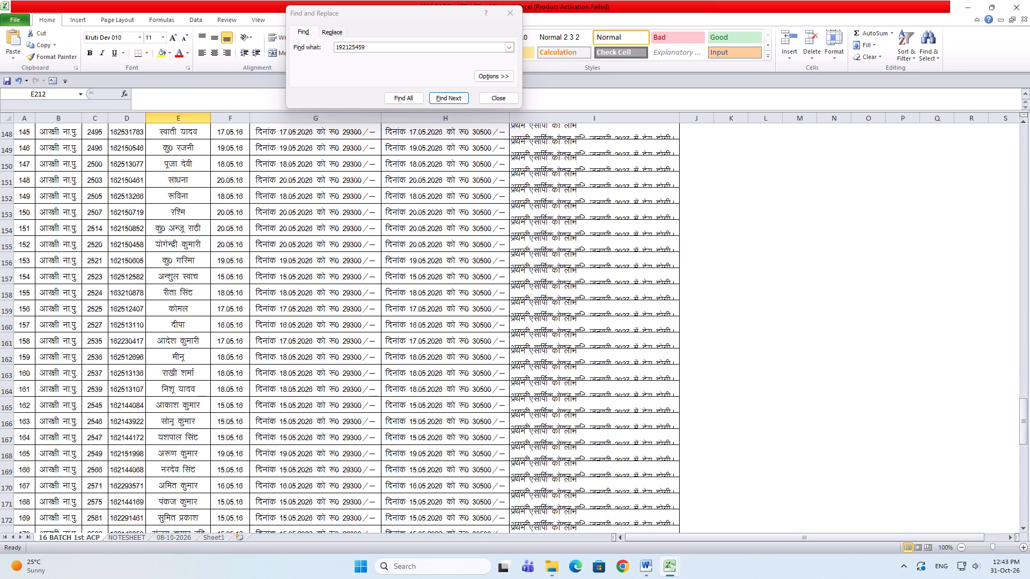
scroll(133, 413, "down", 16)
scroll(62, 398, "down", 1)
left_click_drag(7, 357, 8, 392)
key("ctrl+c")
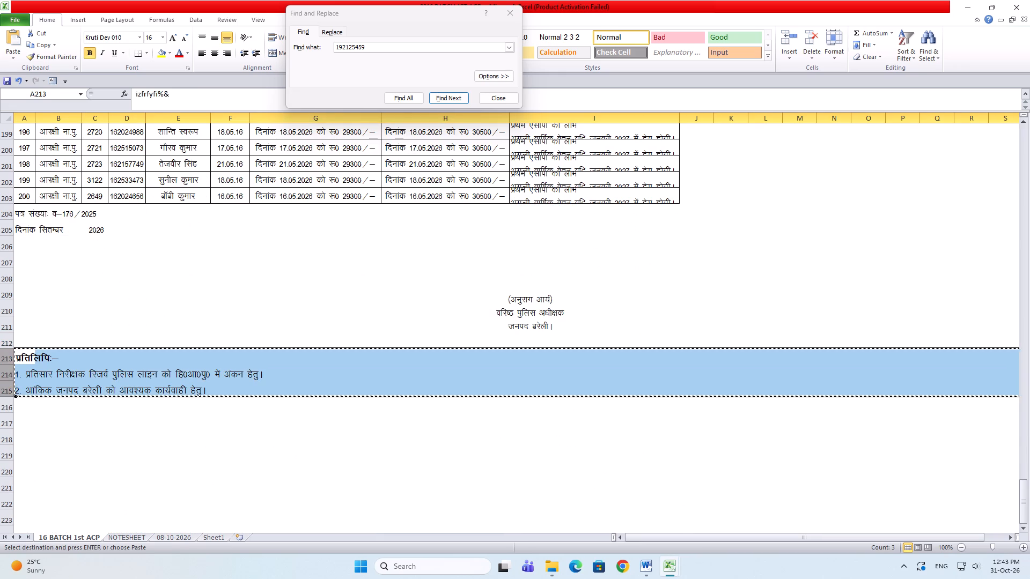
left_click(171, 541)
left_click(173, 538)
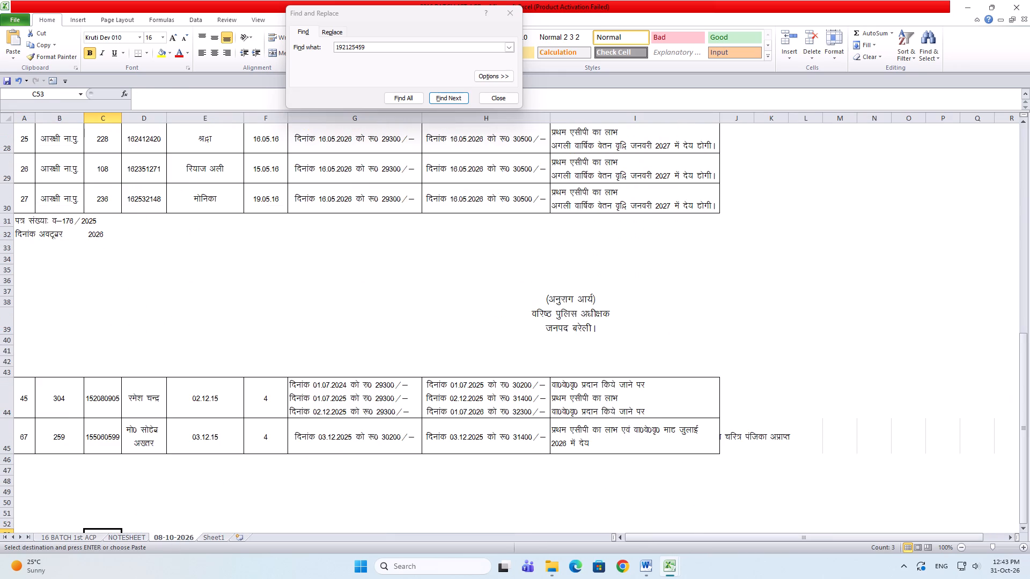
left_click(12, 350)
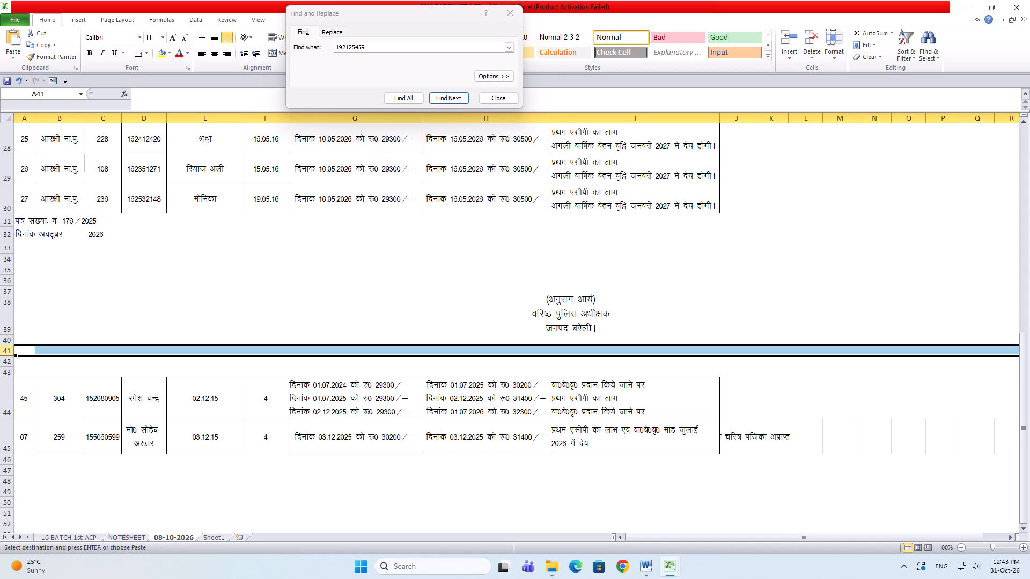
key("ctrl+v")
left_click(104, 369)
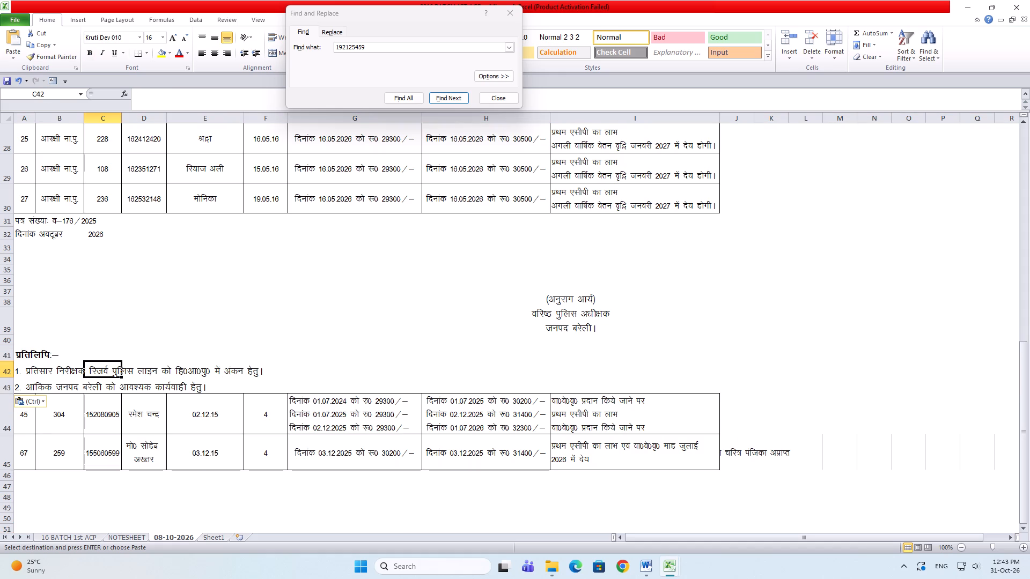
Print only the selected order A1:I43 of the 08-10-2026 sheet, checking its preview pages and raising the number of copies.
scroll(274, 197, "up", 9)
scroll(284, 207, "down", 1)
scroll(284, 207, "up", 8)
left_click_drag(308, 141, 378, 578)
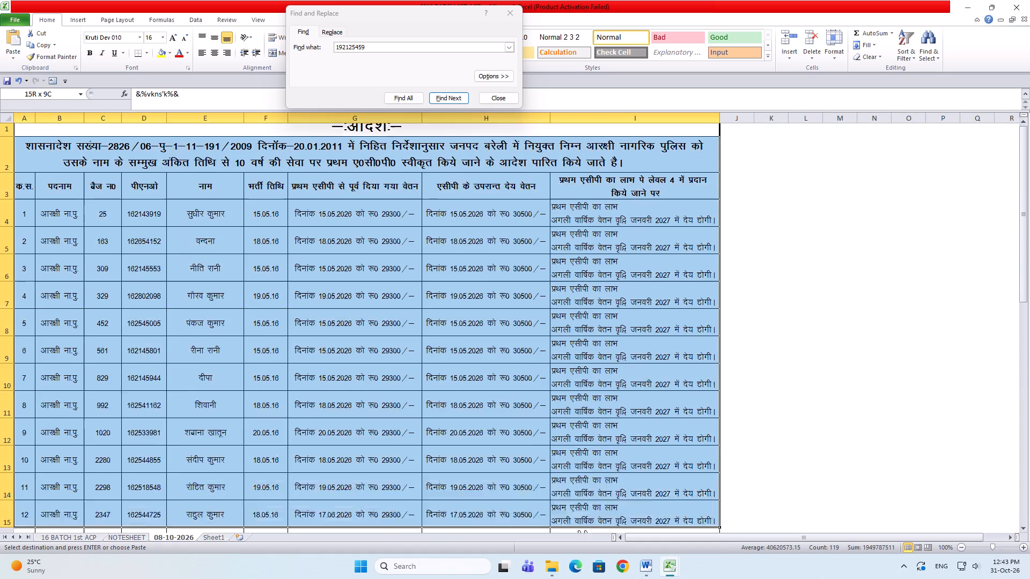
left_click_drag(378, 578, 359, 578)
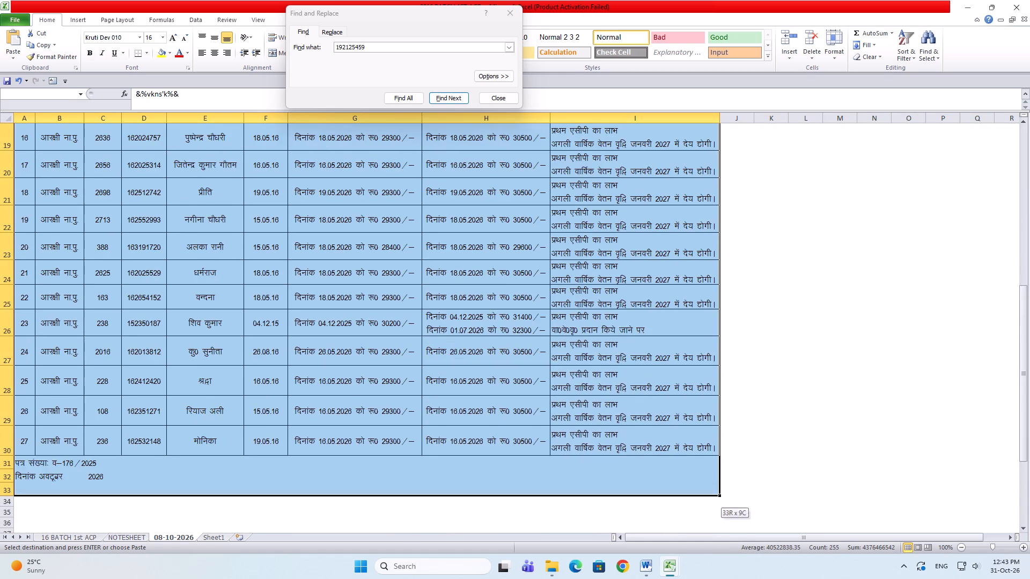
left_click_drag(359, 578, 343, 444)
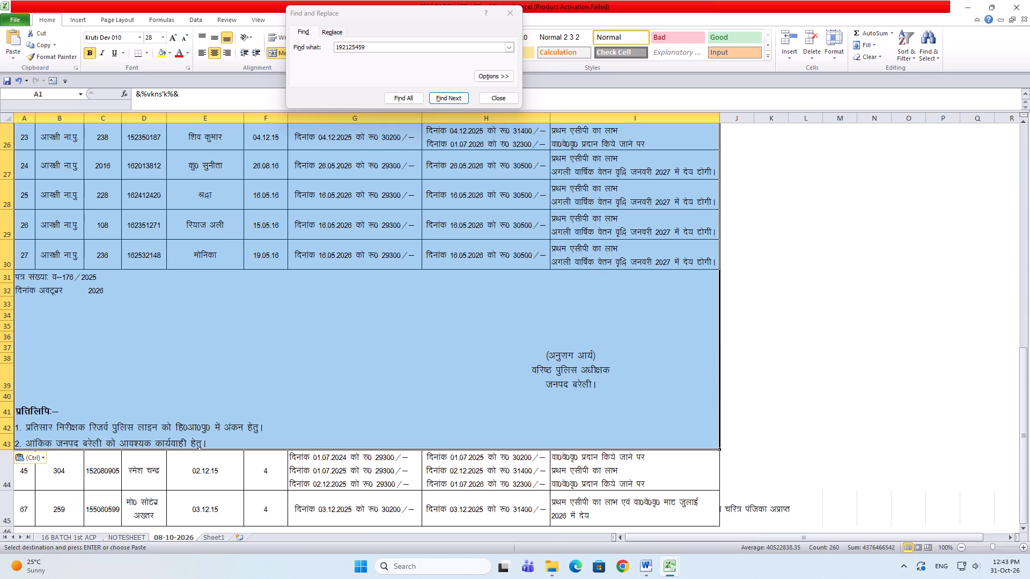
key("ctrl+p")
scroll(382, 394, "down", 7)
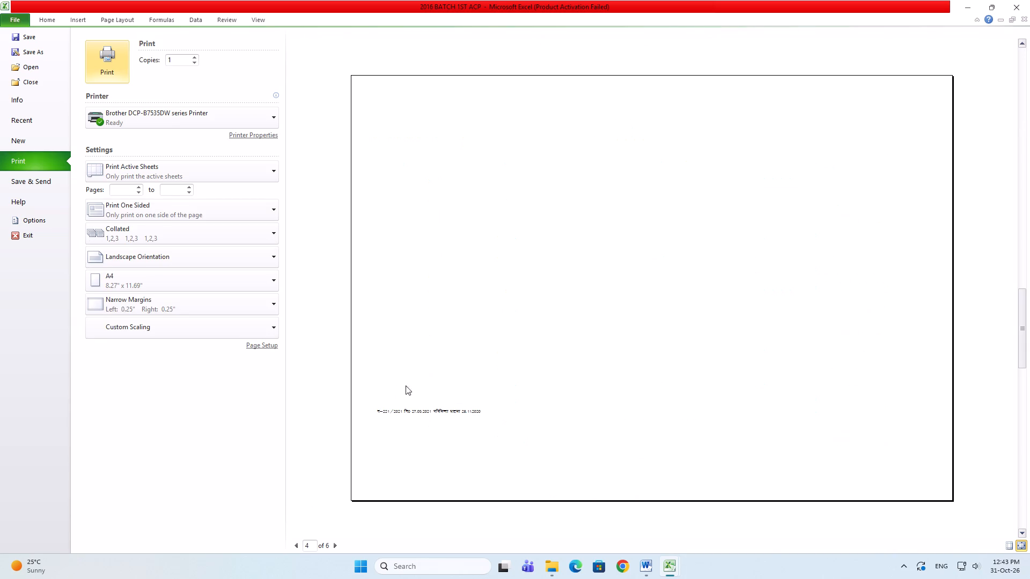
scroll(428, 379, "up", 4)
scroll(427, 375, "down", 1)
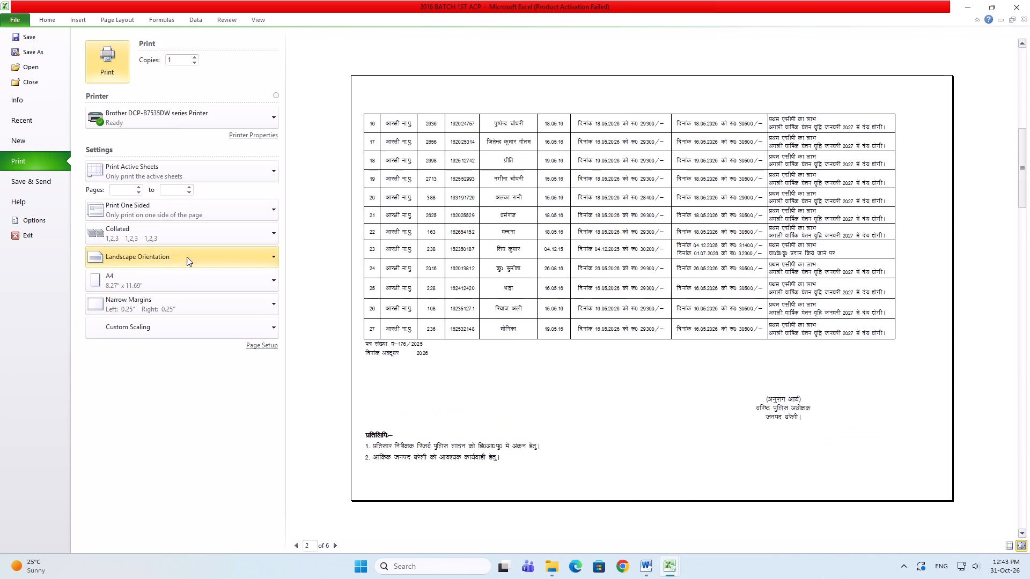
left_click(159, 163)
left_click(147, 237)
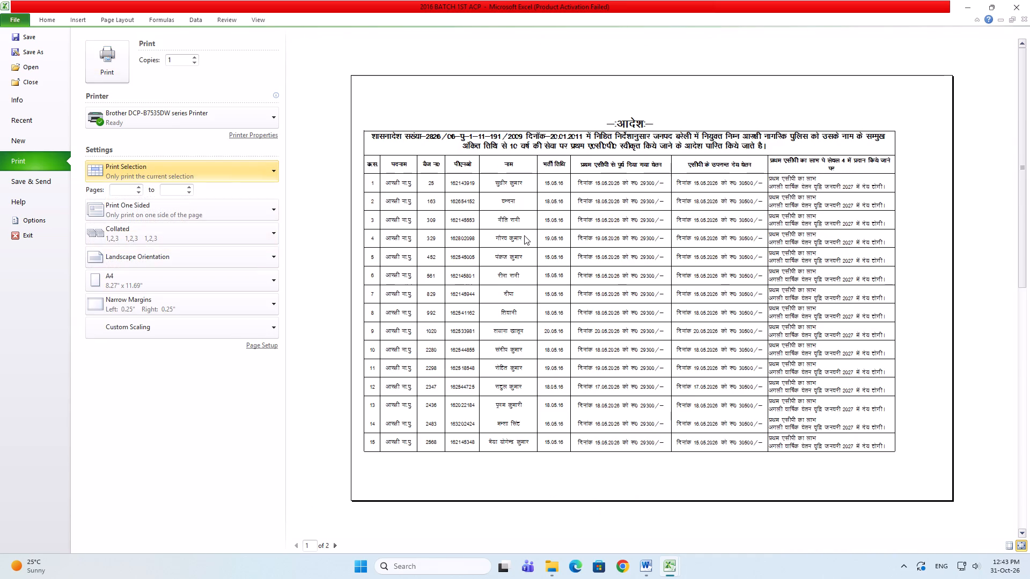
scroll(524, 235, "down", 3)
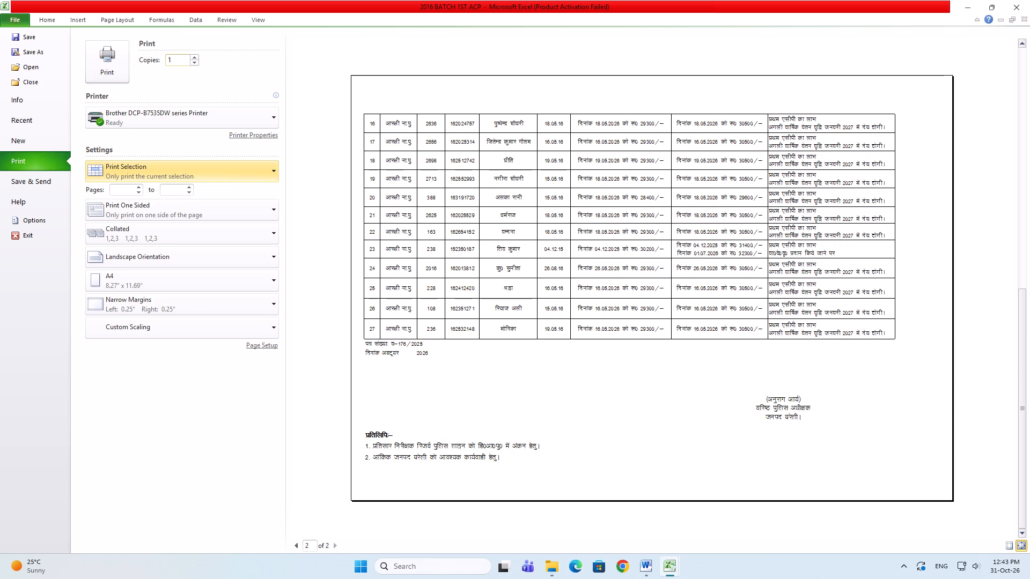
left_click(194, 54)
left_click(105, 53)
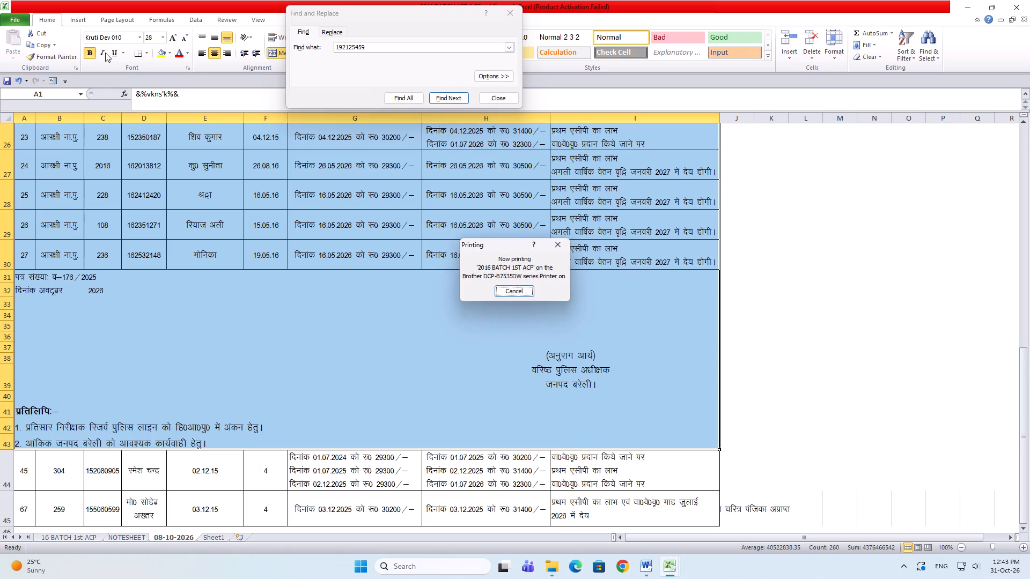
Save the 2016 batch 1st ACP workbook.
key("ctrl+s")
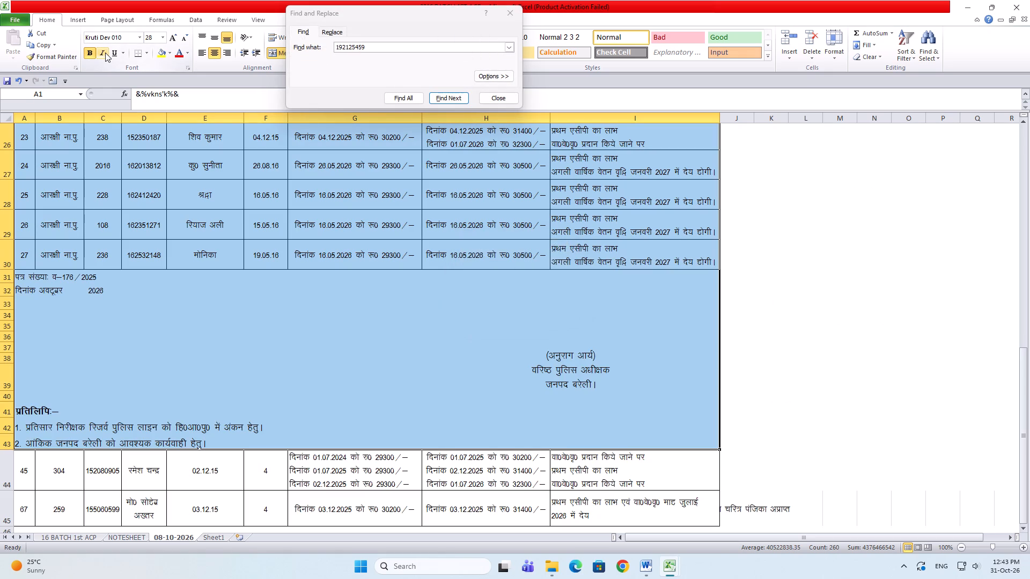
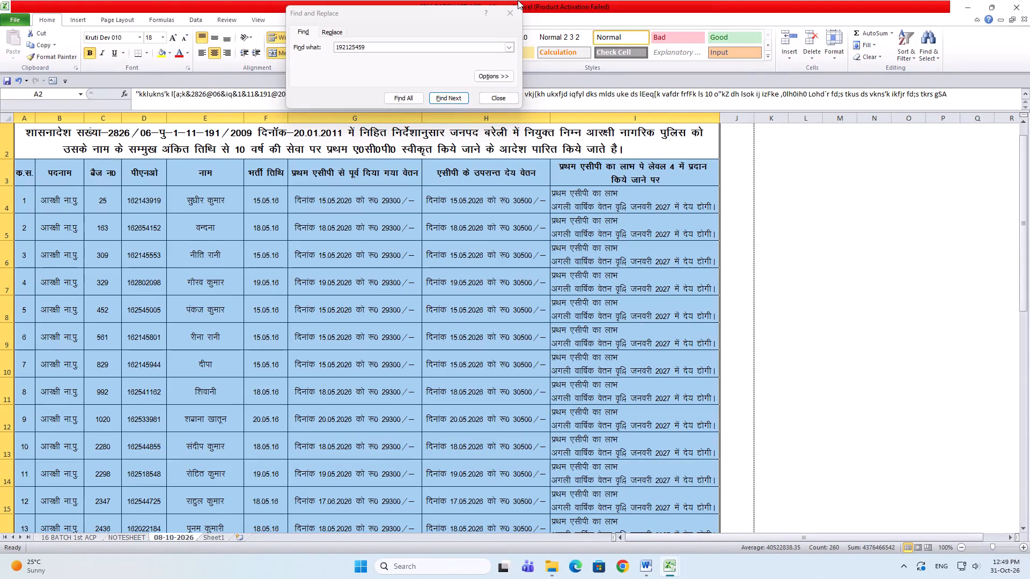
Save the 2016 batch 1st ACP workbook and close all open workbooks and the INCRIMENT JULY 2026 folder window.
key("ctrl+s")
left_click(1022, 0)
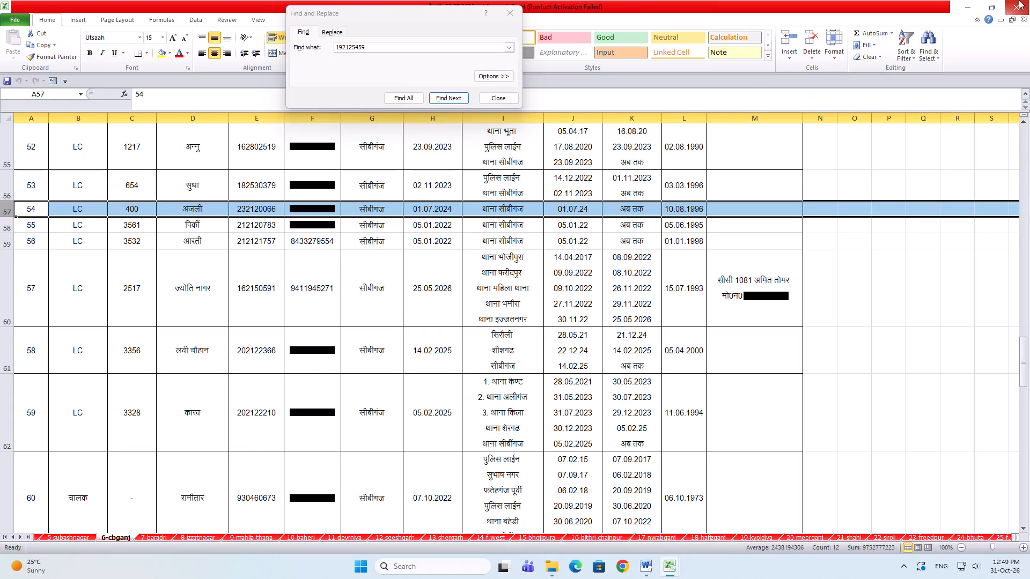
left_click(1019, 0)
left_click(516, 300)
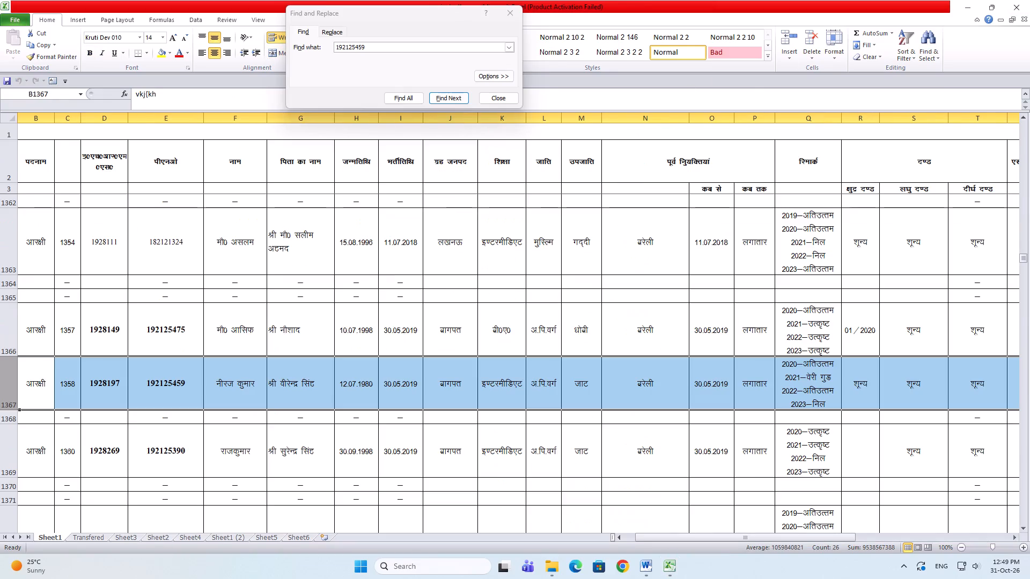
left_click(1028, 0)
left_click(1016, 4)
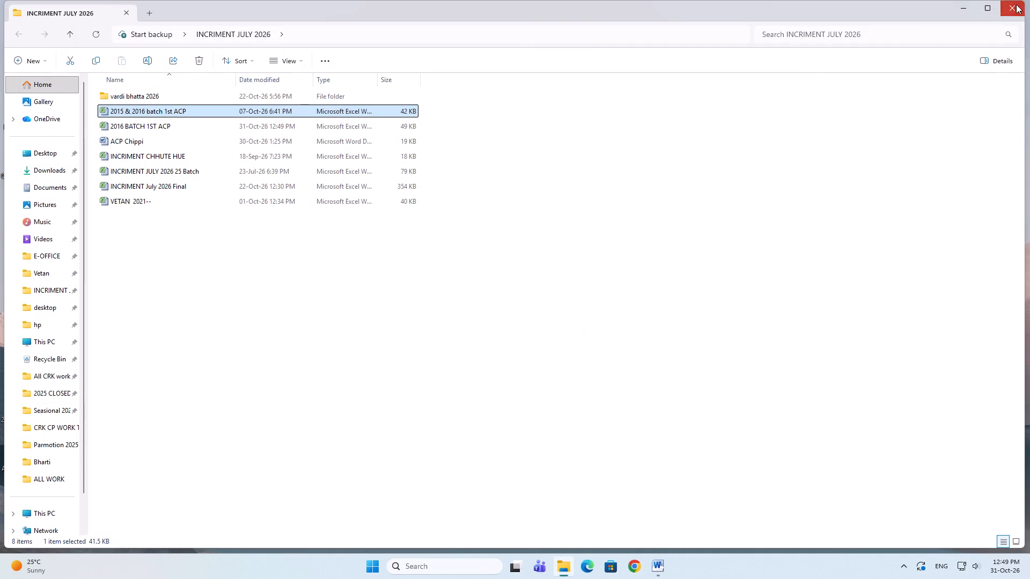
Open the workbook Parmotion 2025-26 final from the Parmotion 2025-26 folder on drive D, dismiss the activation notice and maximise it.
double_click(13, 64)
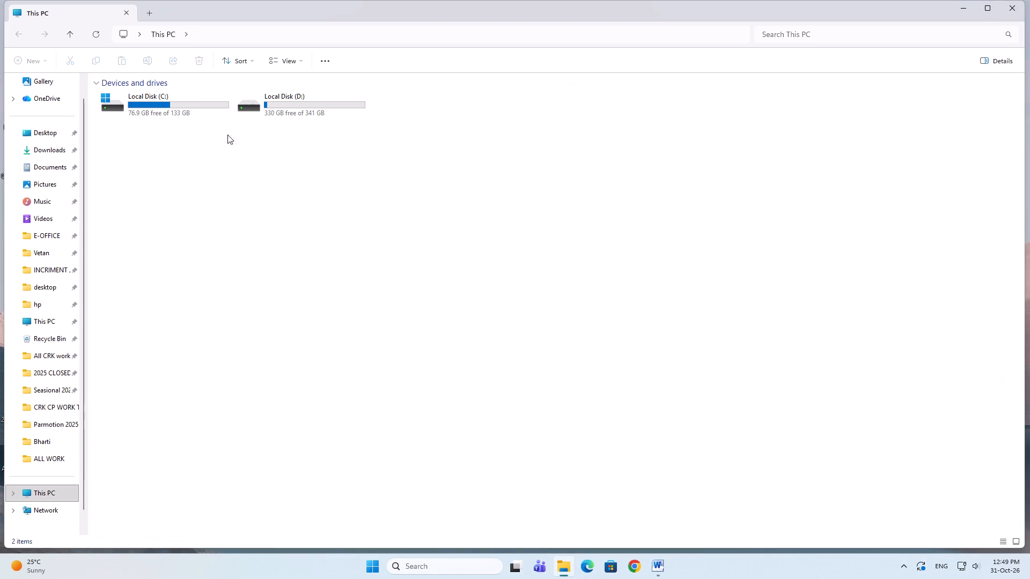
double_click(261, 113)
double_click(157, 251)
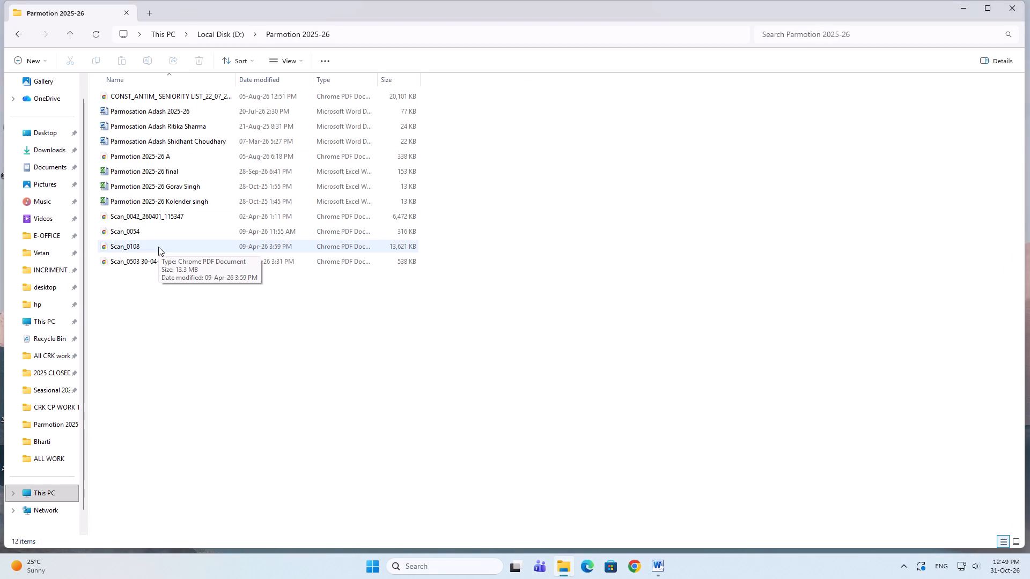
double_click(161, 172)
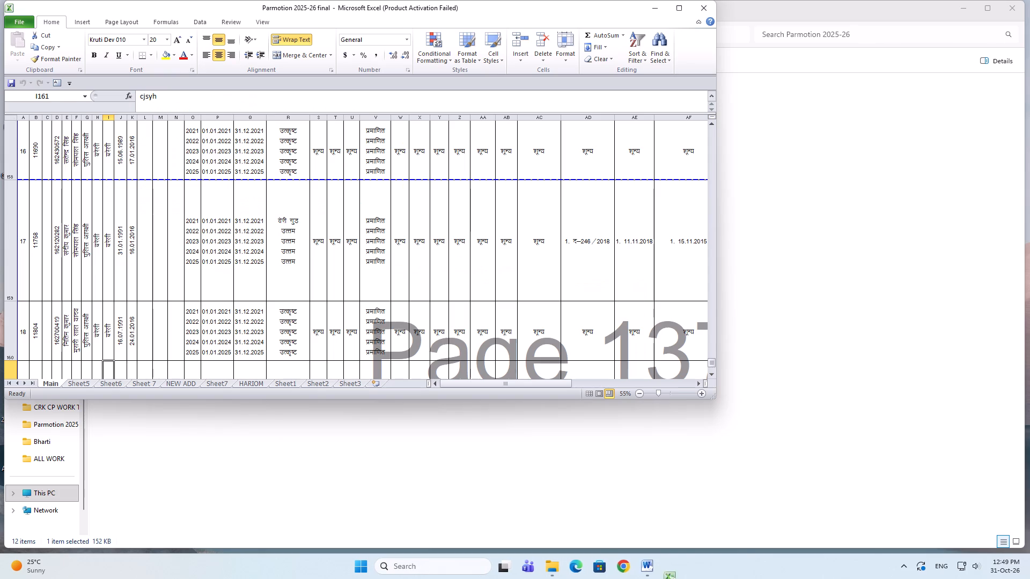
left_click(475, 306)
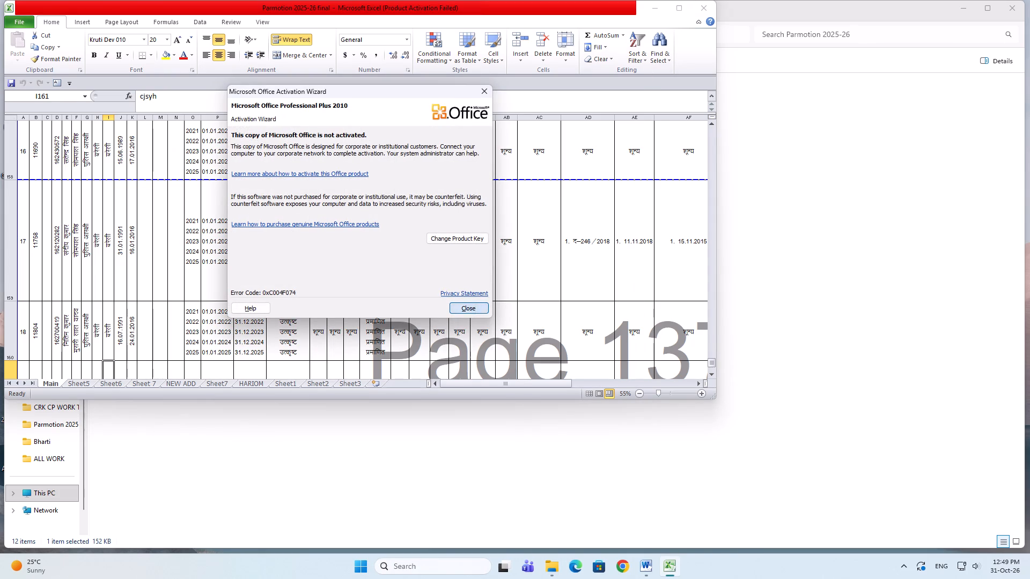
left_click(683, 3)
Find the required constable's record on the Main sheet by searching for the PNO.
scroll(428, 189, "up", 6)
scroll(426, 189, "down", 5)
scroll(426, 189, "up", 2)
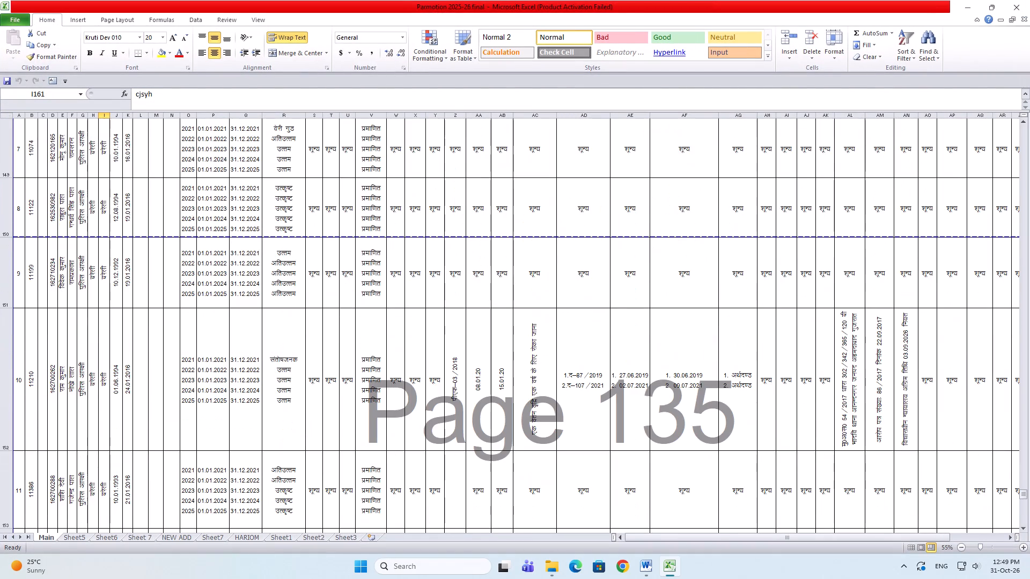
key("ctrl+f")
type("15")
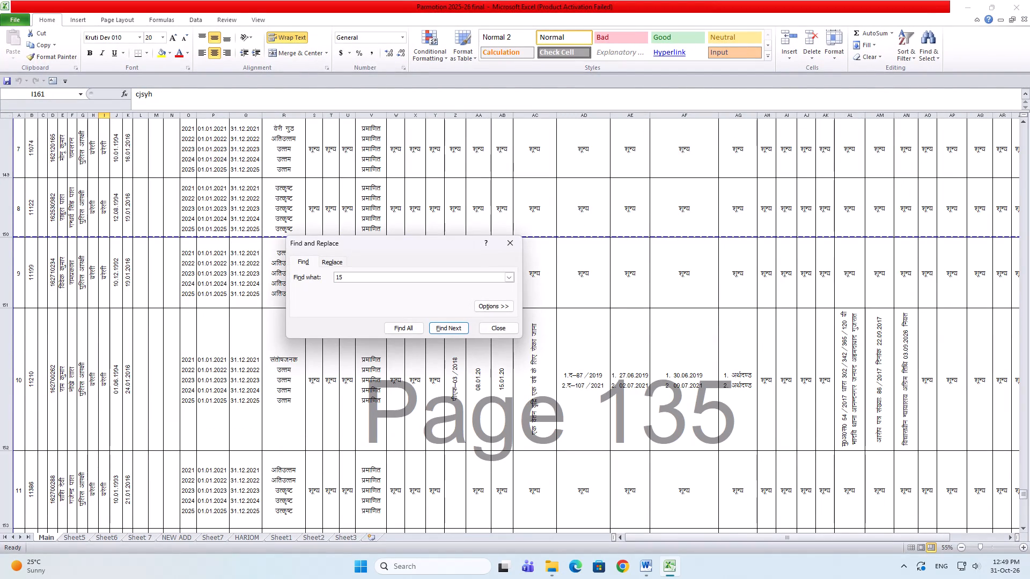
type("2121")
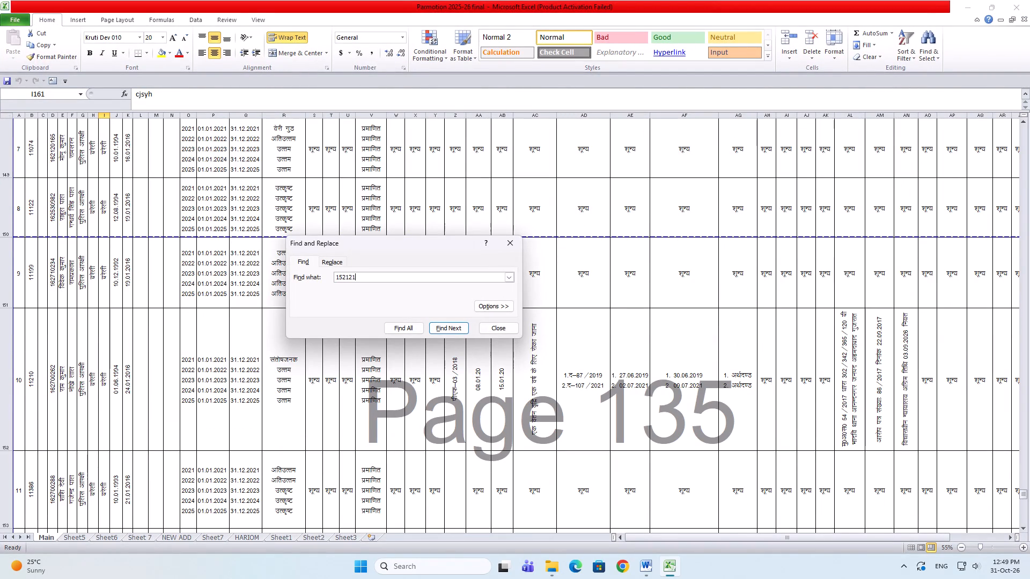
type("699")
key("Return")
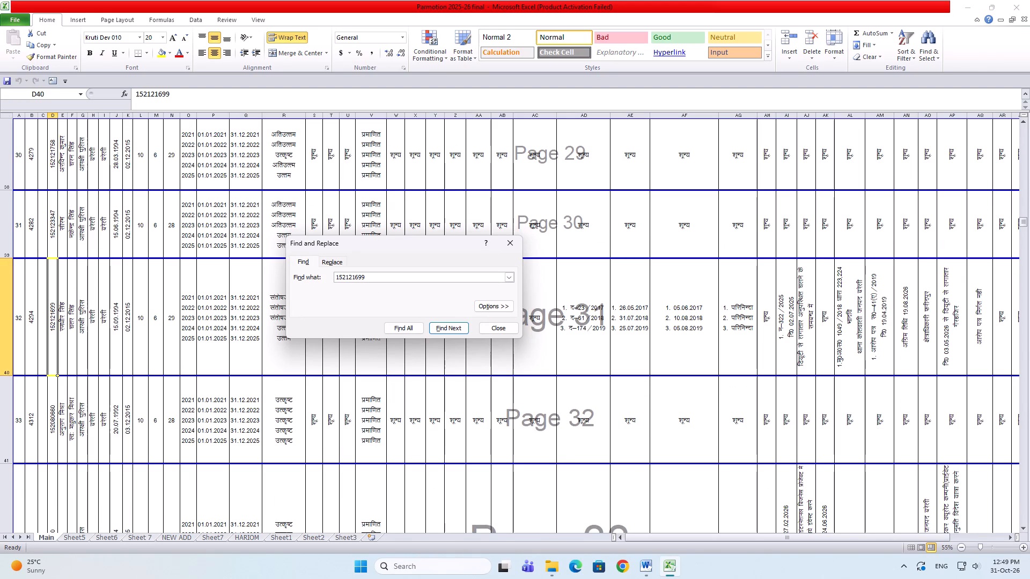
Print only the selected punishment, suspension and case details AD40:AP40 of the constable's row on the Main sheet.
left_click_drag(569, 308, 969, 301)
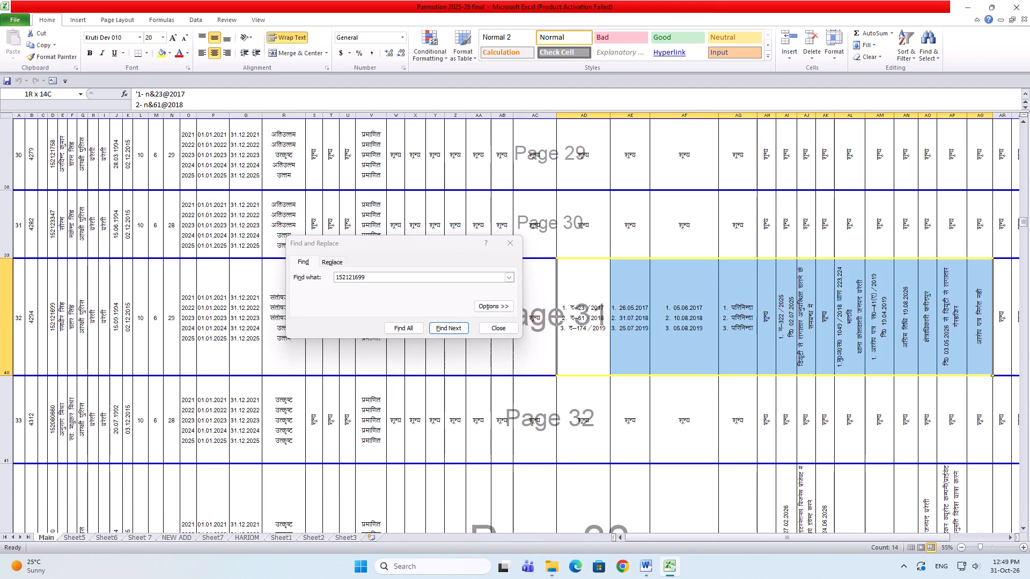
left_click_drag(969, 301, 957, 300)
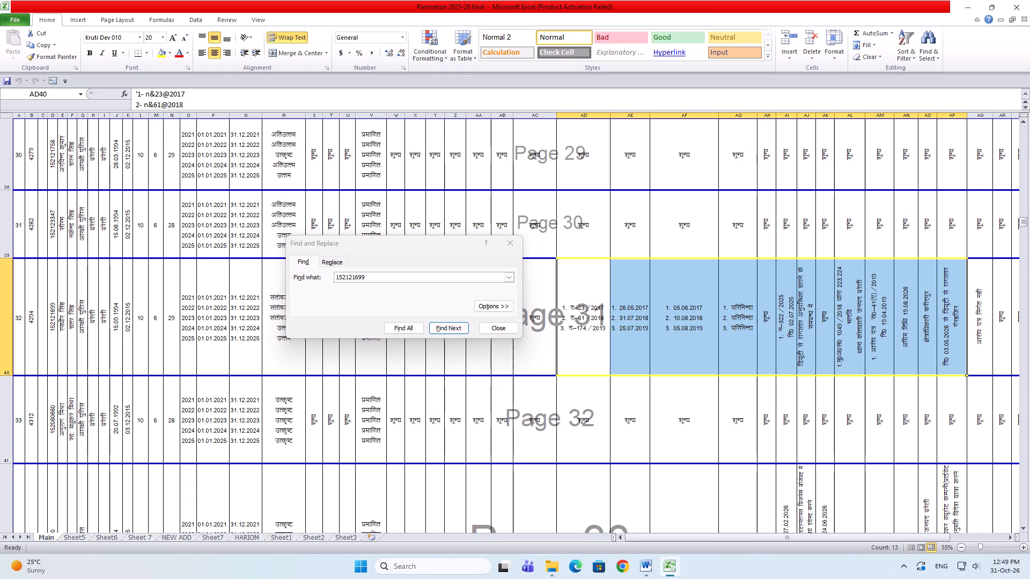
key("ctrl+p")
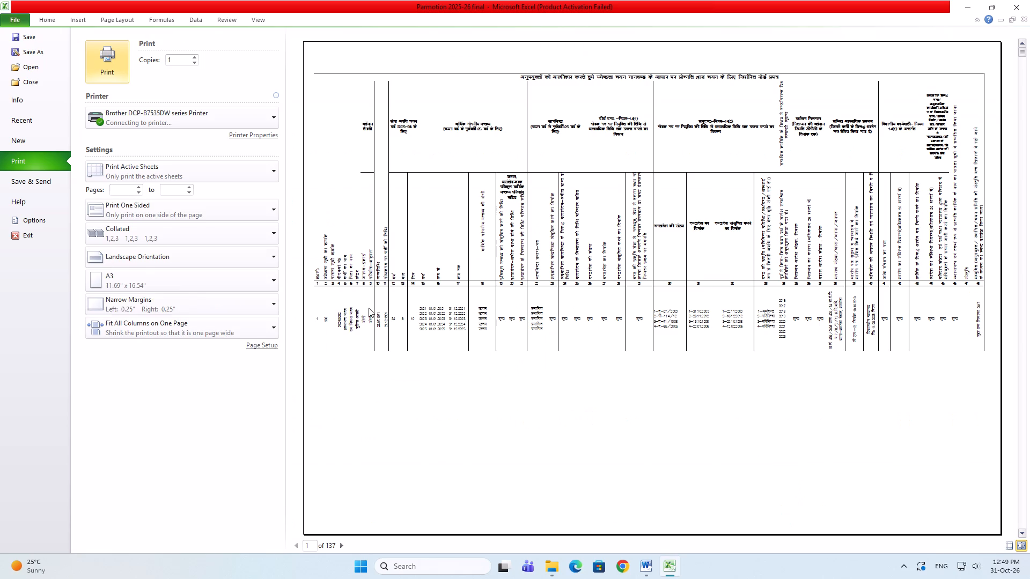
left_click(139, 173)
left_click(145, 234)
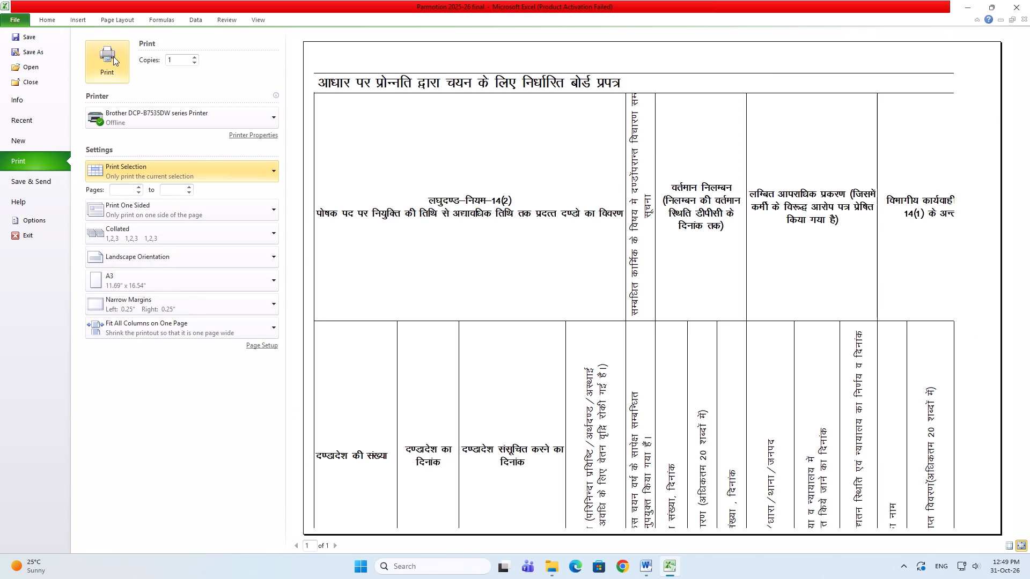
left_click(113, 56)
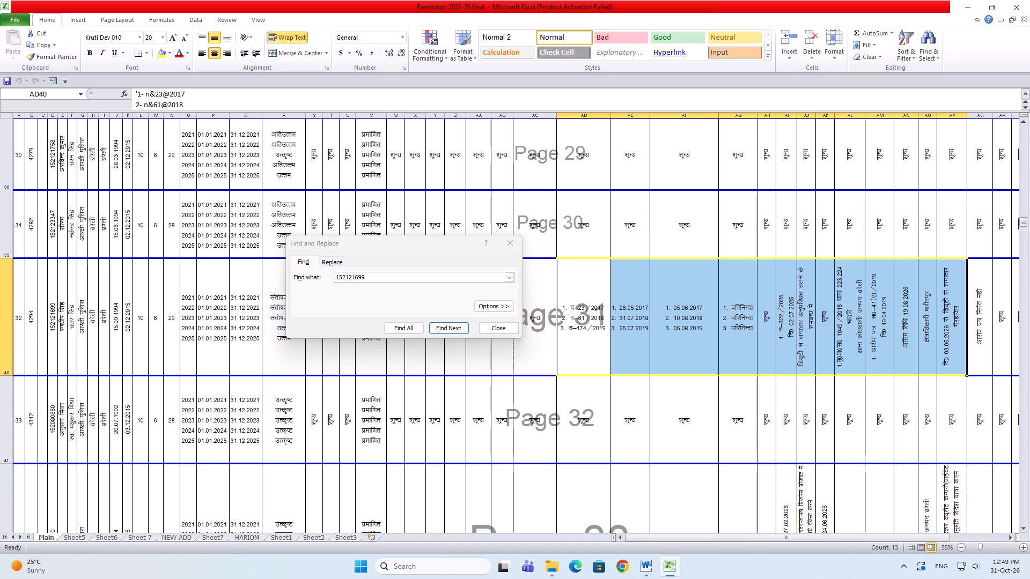
Check the print preview pages of the selected range AC39:AP41 with only the selection printed, then leave without printing.
left_click_drag(574, 303, 614, 303)
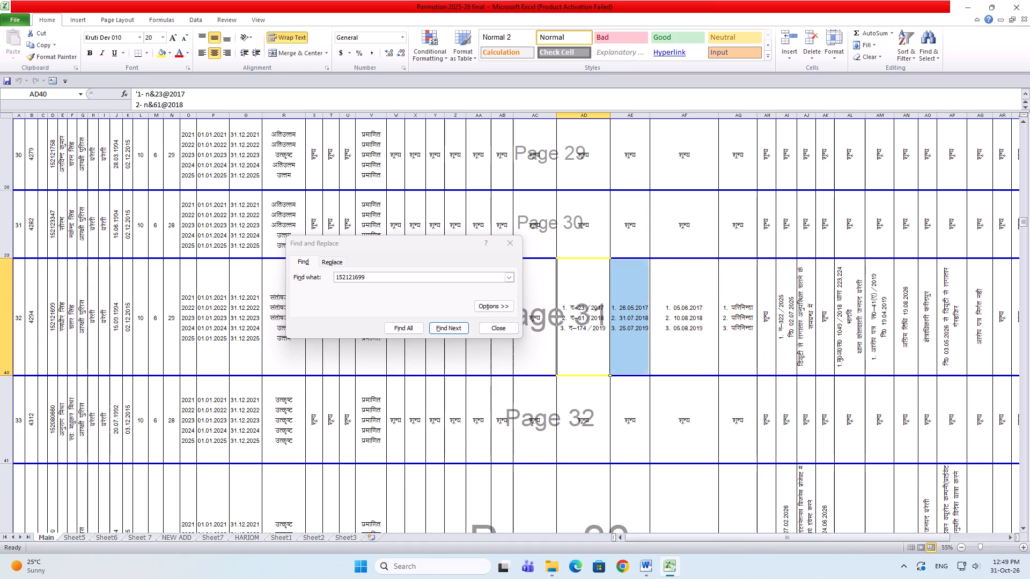
left_click_drag(614, 303, 932, 309)
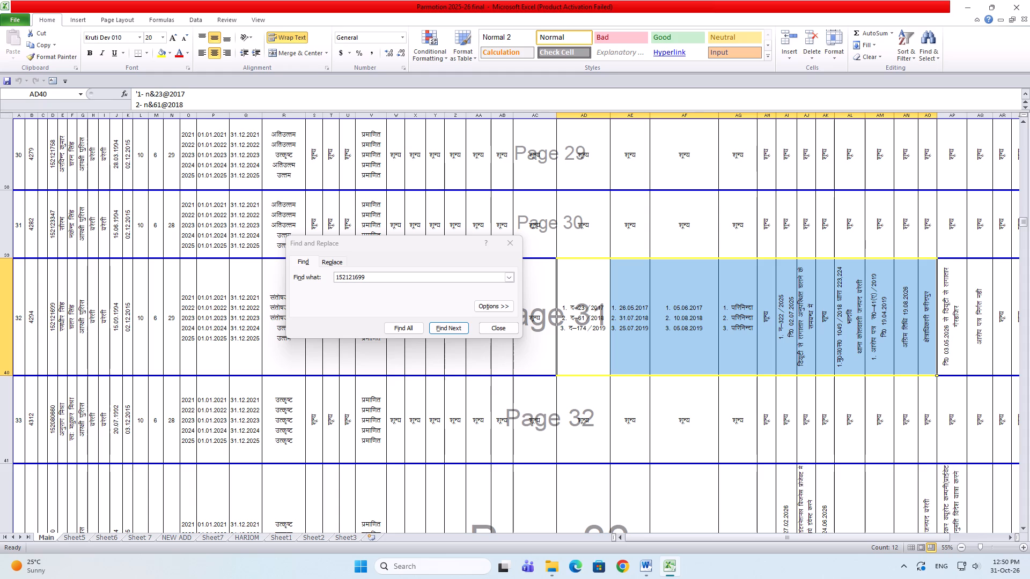
left_click(619, 281)
left_click_drag(543, 224, 938, 402)
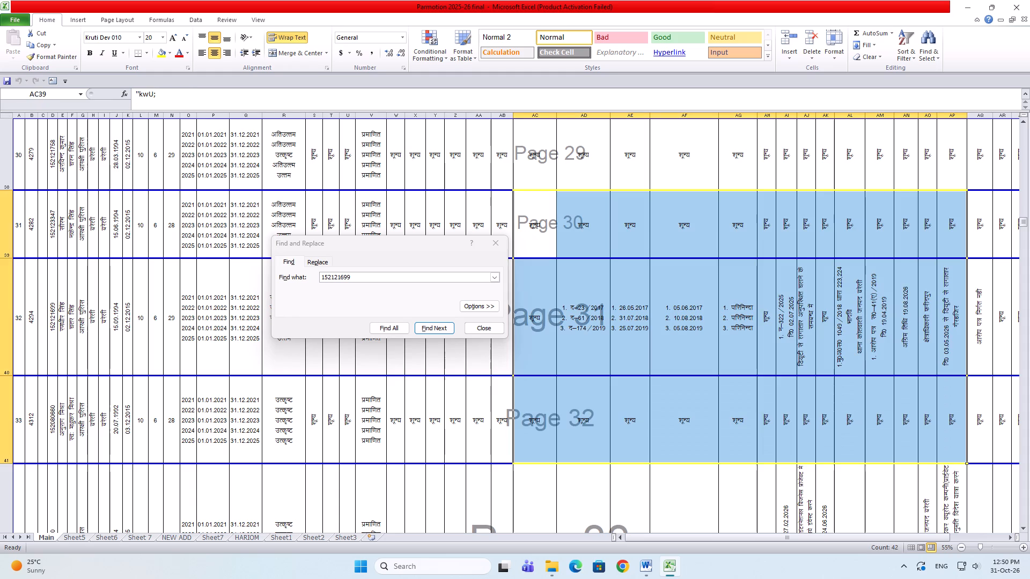
key("ctrl+p")
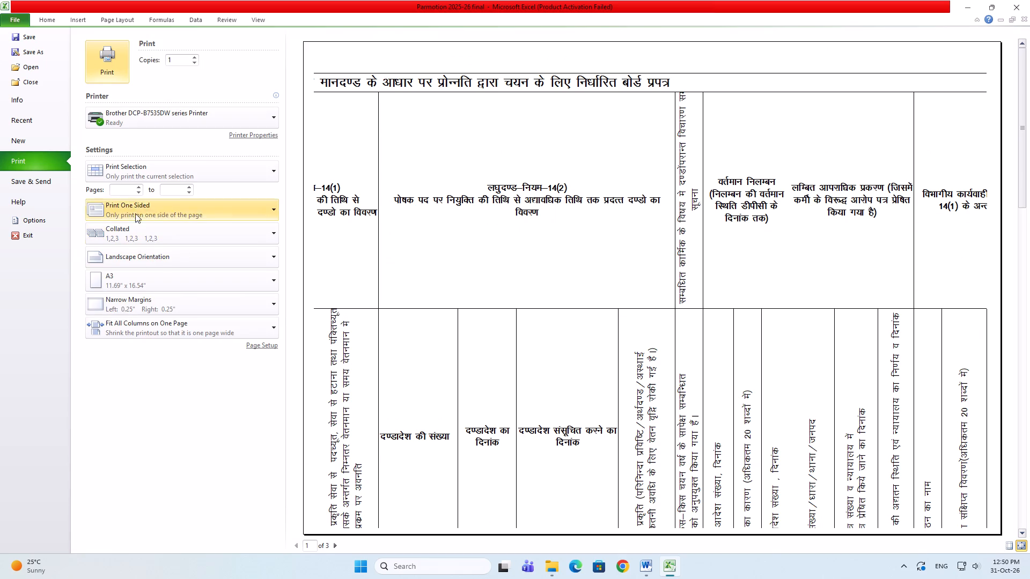
left_click(138, 165)
left_click(144, 235)
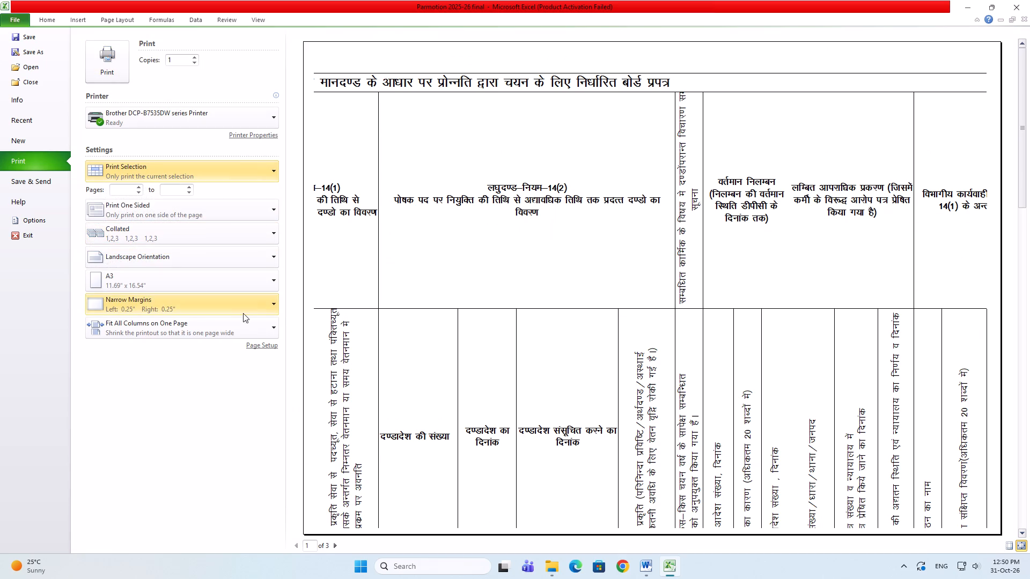
scroll(540, 222, "down", 6)
scroll(540, 222, "up", 6)
scroll(540, 221, "down", 3)
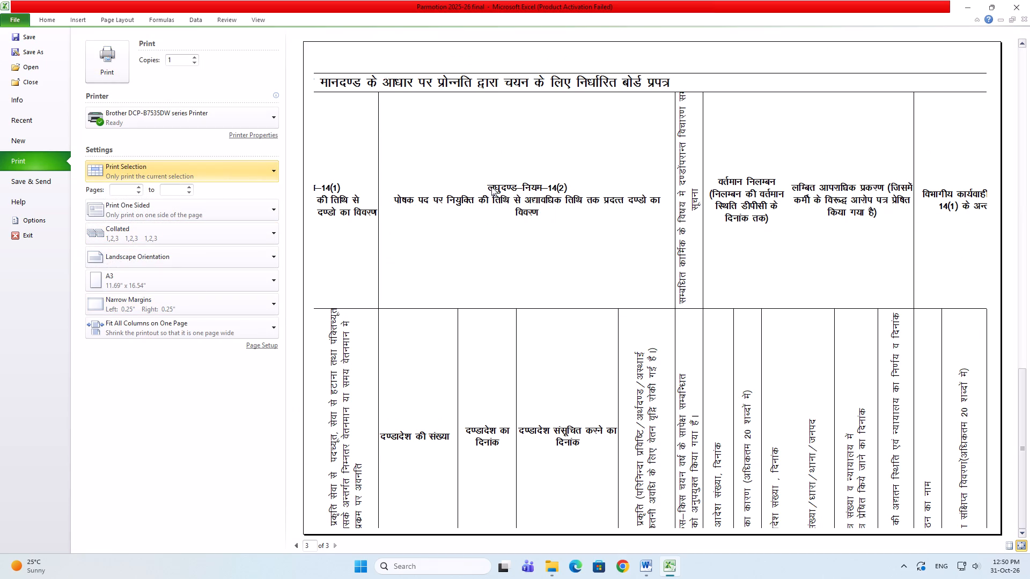
key("Escape")
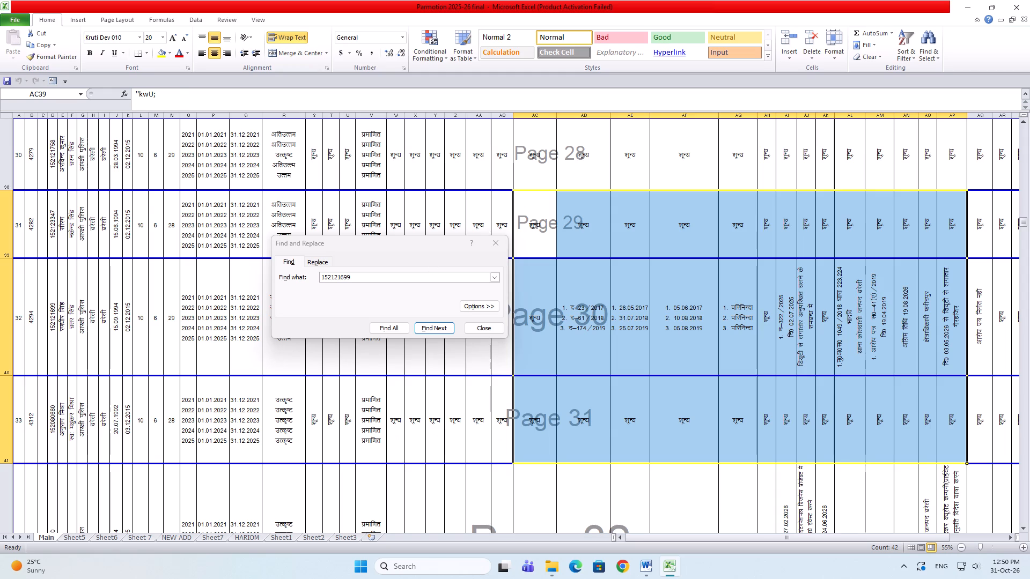
Check the print preview of AD40:AP40, trying the entire workbook and then only the selection, and leave without printing.
left_click(584, 323)
left_click_drag(561, 315, 583, 318)
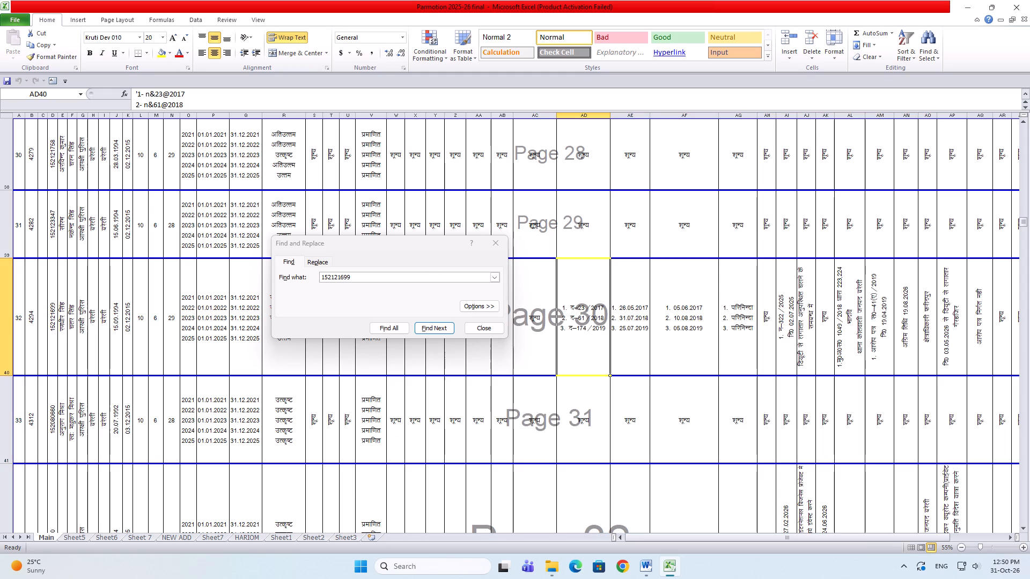
left_click_drag(583, 318, 946, 323)
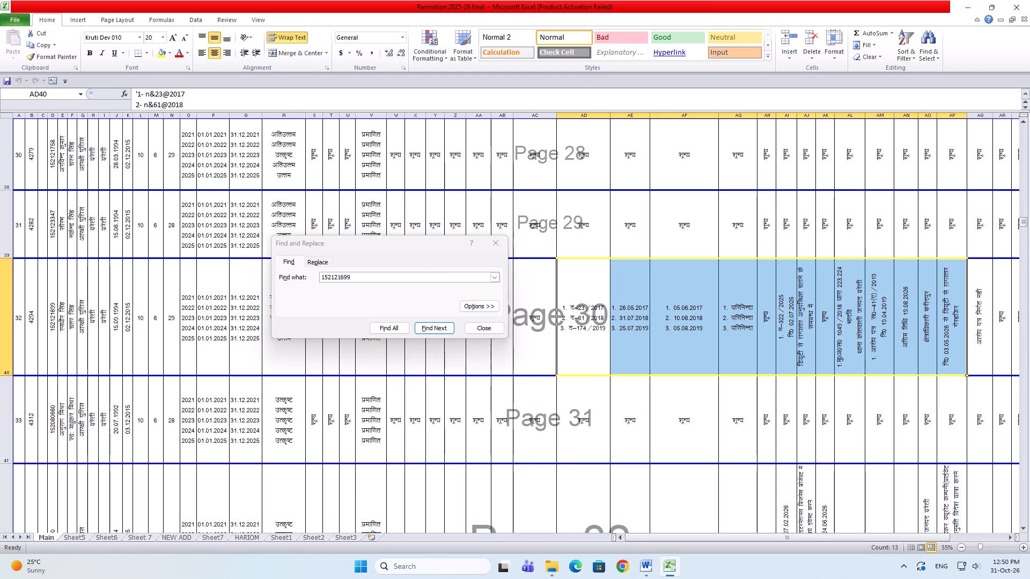
key("ctrl+p")
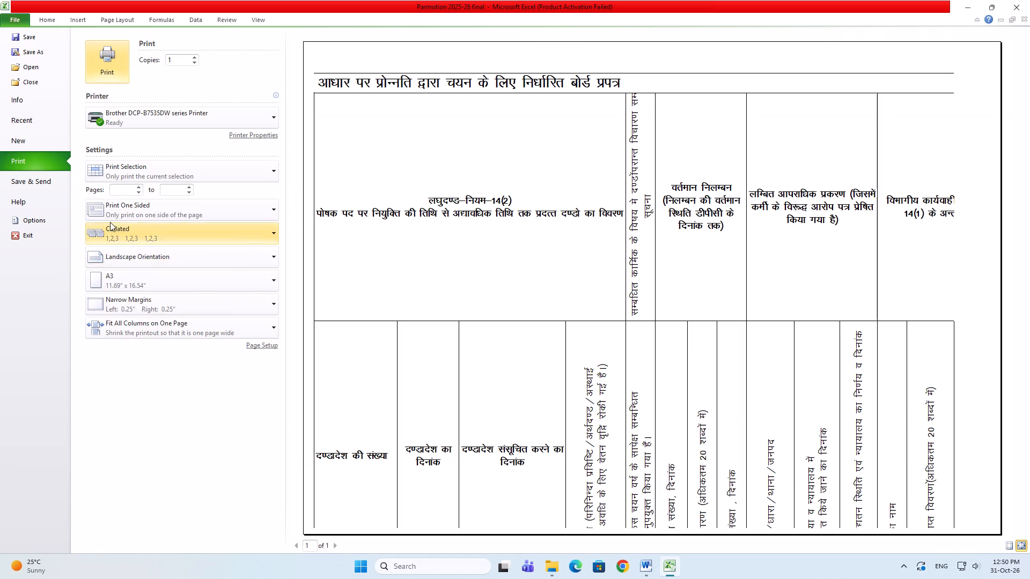
left_click(110, 172)
left_click(131, 217)
left_click(139, 174)
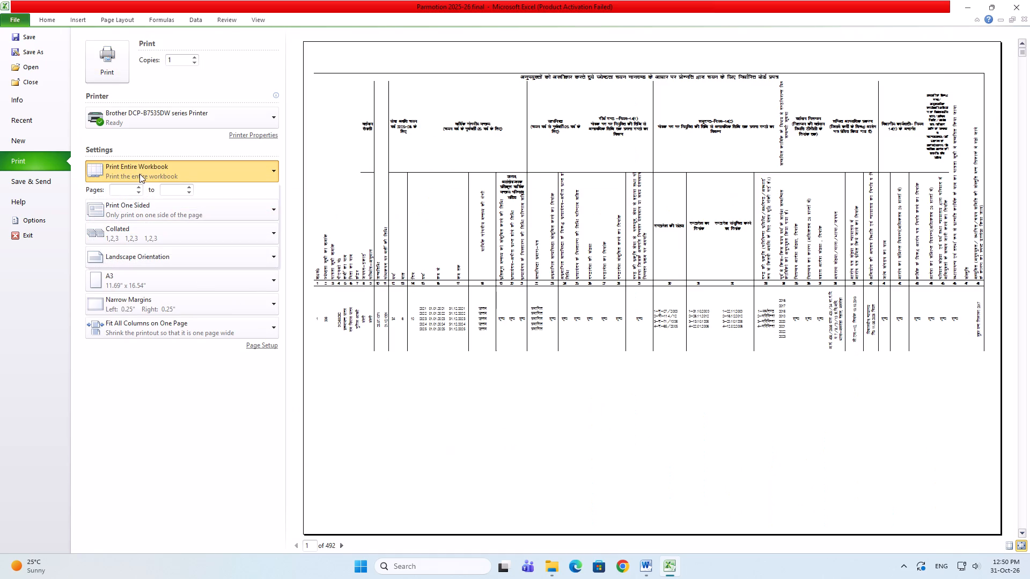
left_click(138, 244)
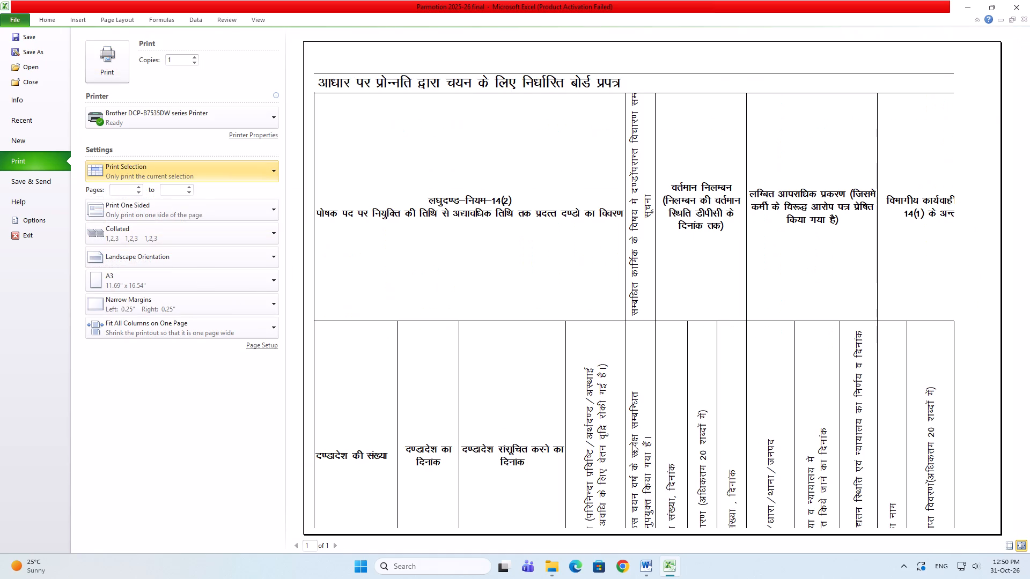
scroll(688, 433, "down", 6)
scroll(675, 405, "up", 6)
scroll(674, 401, "down", 2)
scroll(674, 401, "up", 1)
scroll(674, 401, "down", 2)
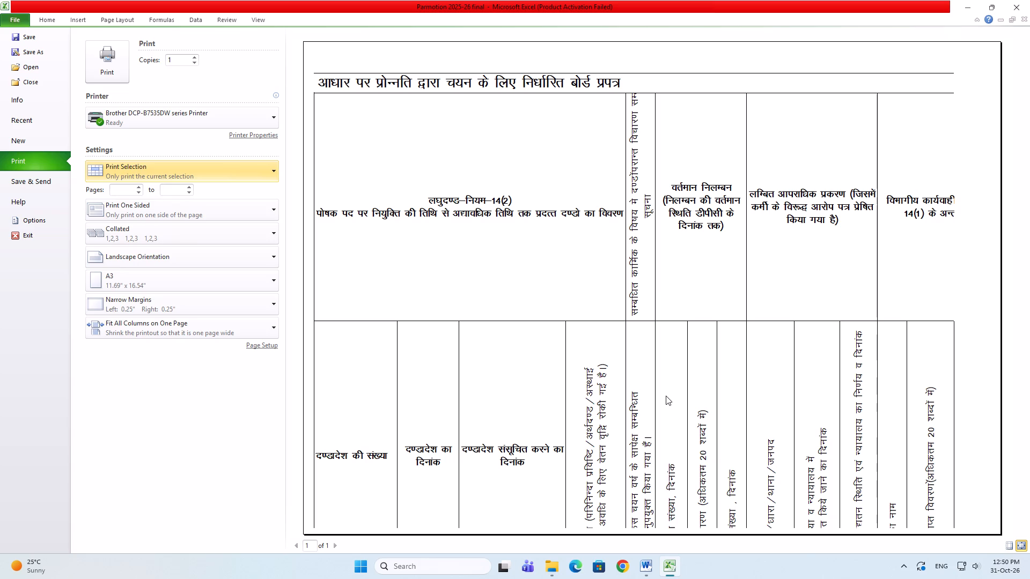
key("Escape")
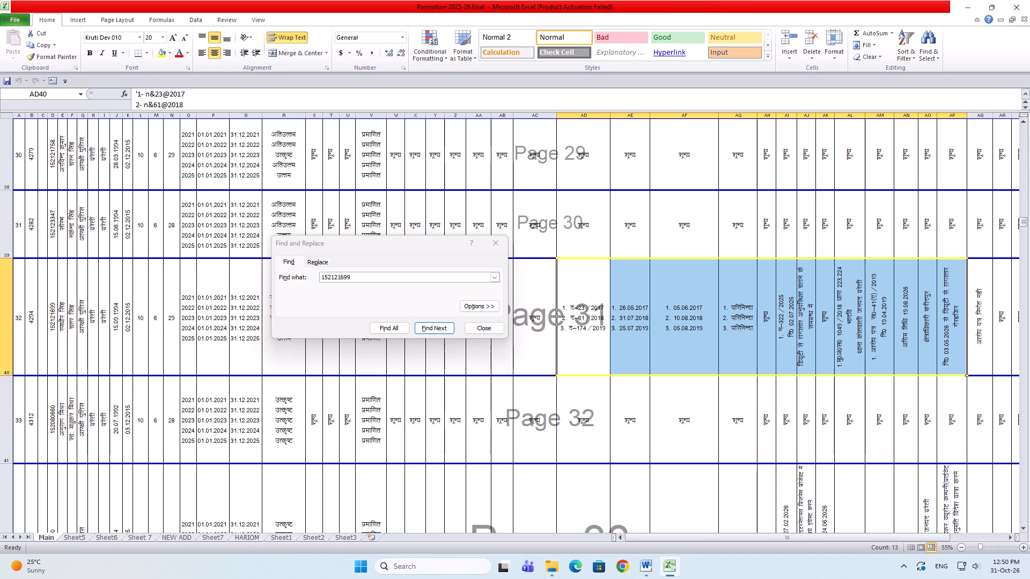
Copy the constable's punishment and case details AD40:AP40 from the Main sheet into a new worksheet starting at A1.
left_click(583, 317)
left_click(675, 353)
left_click(487, 244)
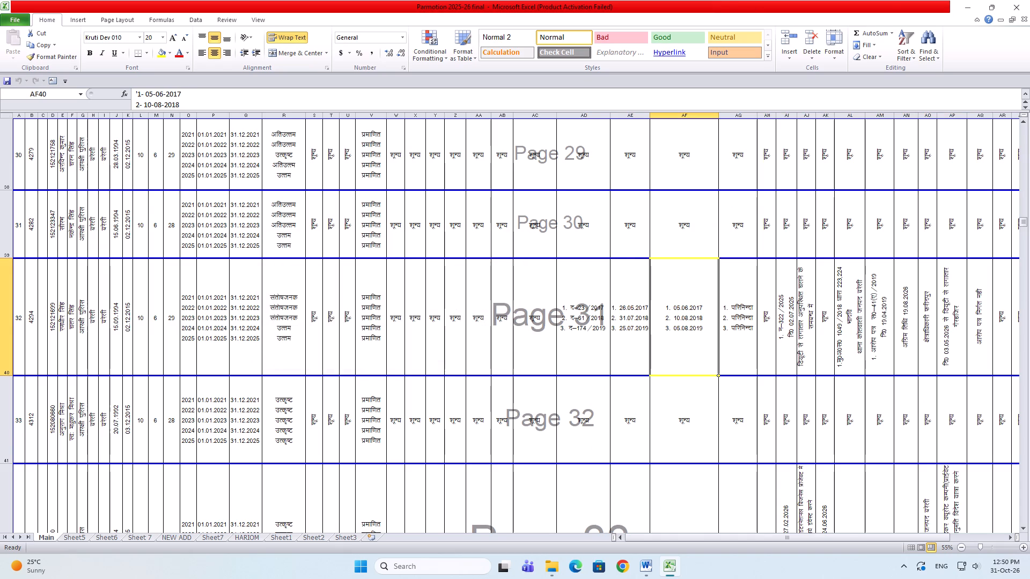
left_click(588, 315)
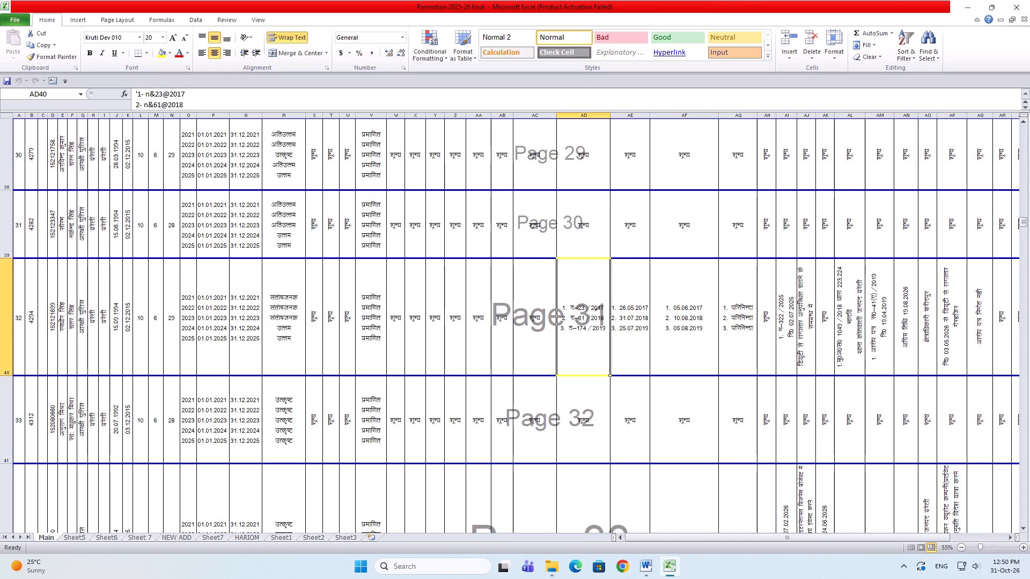
key("shift+Right")
key("shift+Right")
key("shift+Right")
key("shift+Right")
key("shift+Right")
key("shift+Right")
key("shift+Right")
key("shift+Right")
key("shift+Right")
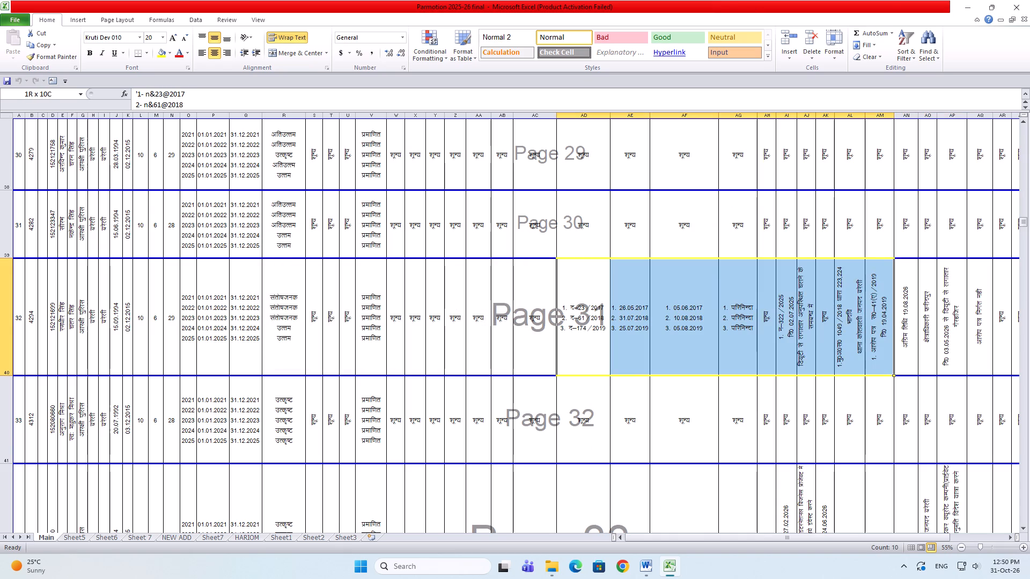
key("shift+Right")
key("shift+Right")
key("shift+Right")
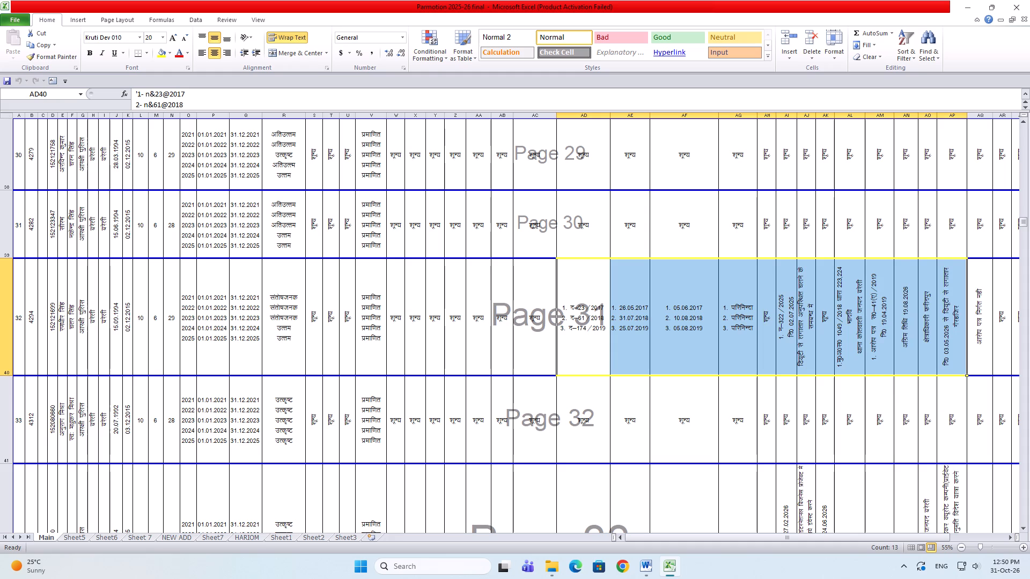
key("ctrl+c")
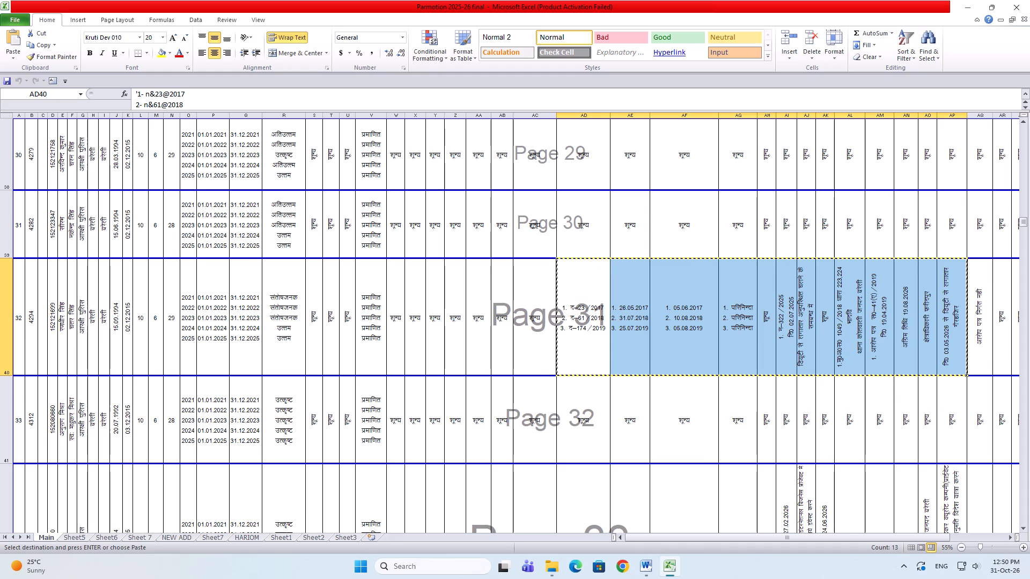
left_click(350, 539)
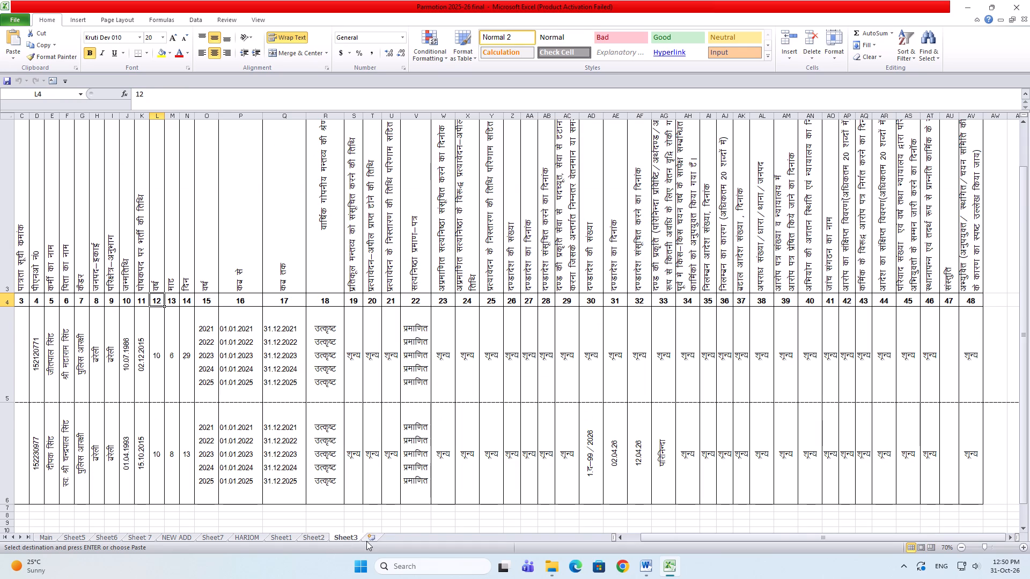
left_click(367, 537)
key("ctrl+v")
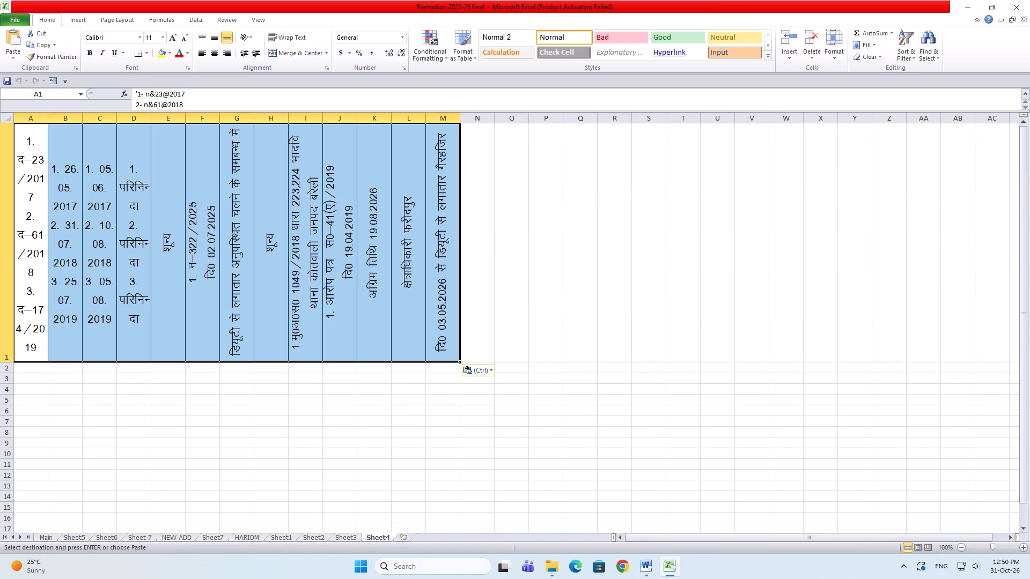
Widen columns A to D of the new sheet so the order numbers and dates fit on single lines.
left_click_drag(48, 120, 64, 123)
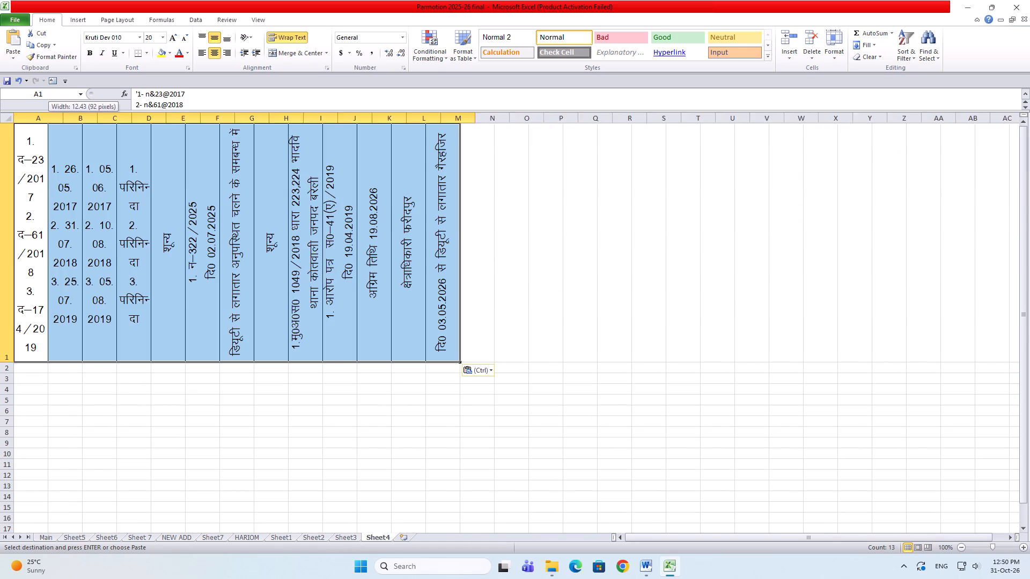
left_click_drag(64, 123, 84, 123)
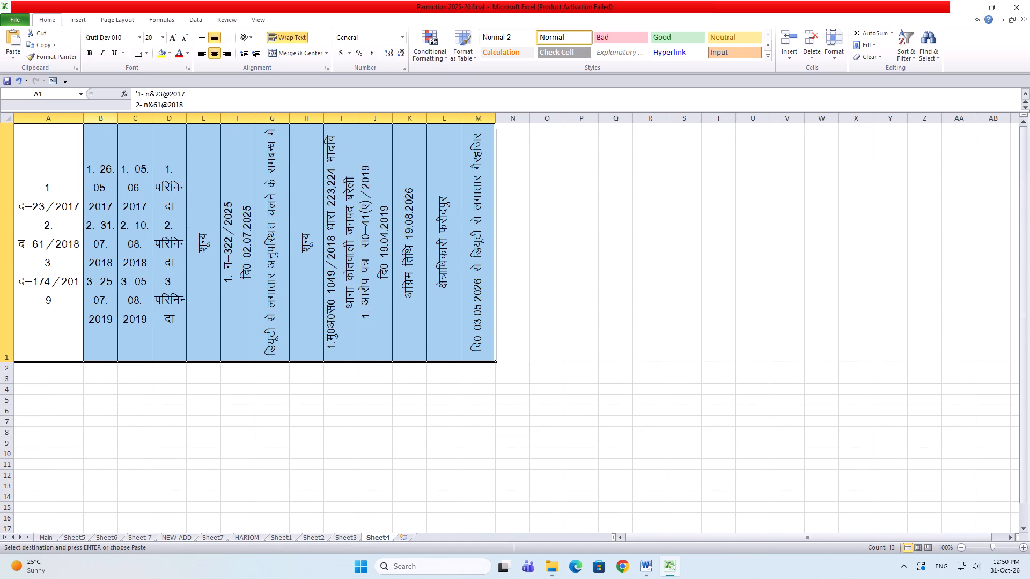
left_click_drag(113, 119, 129, 121)
left_click_drag(119, 120, 141, 123)
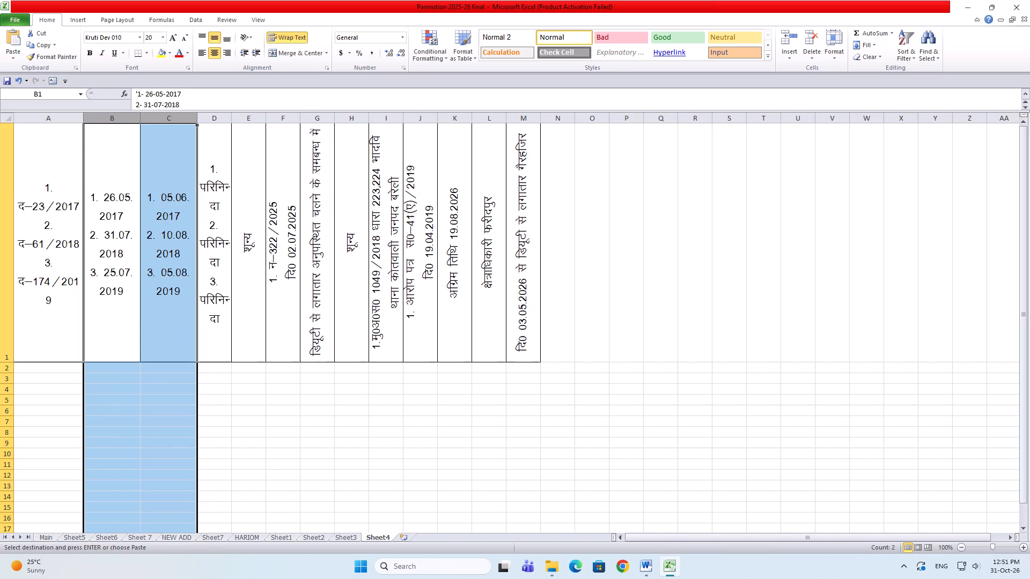
left_click_drag(137, 118, 158, 122)
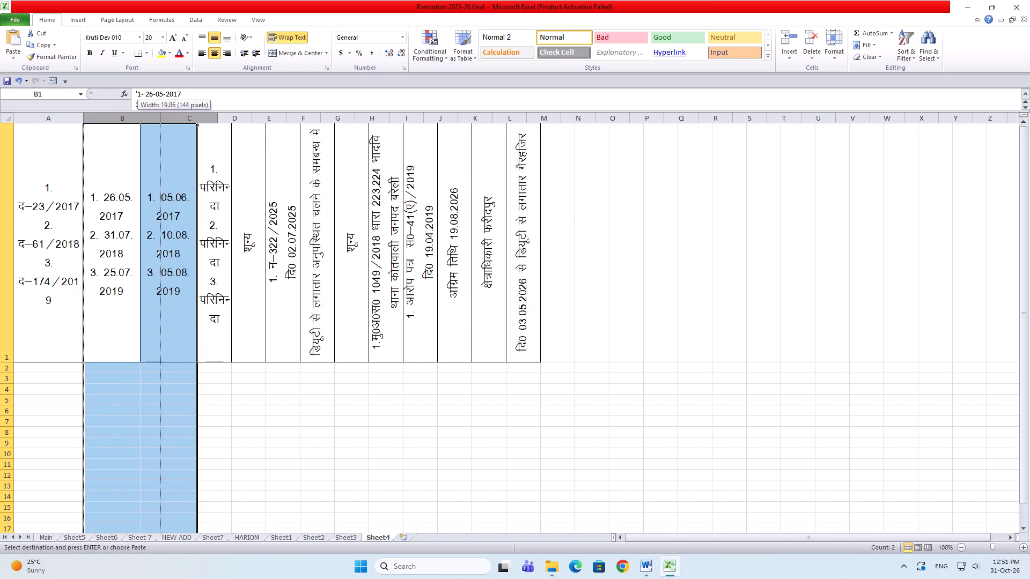
left_click_drag(158, 122, 164, 122)
left_click(224, 236)
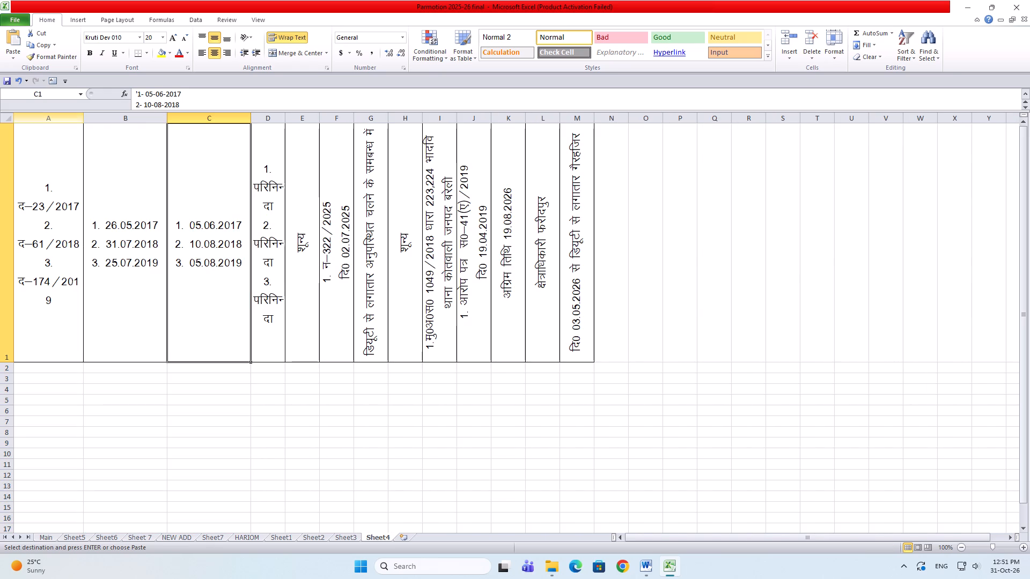
left_click_drag(84, 121, 111, 123)
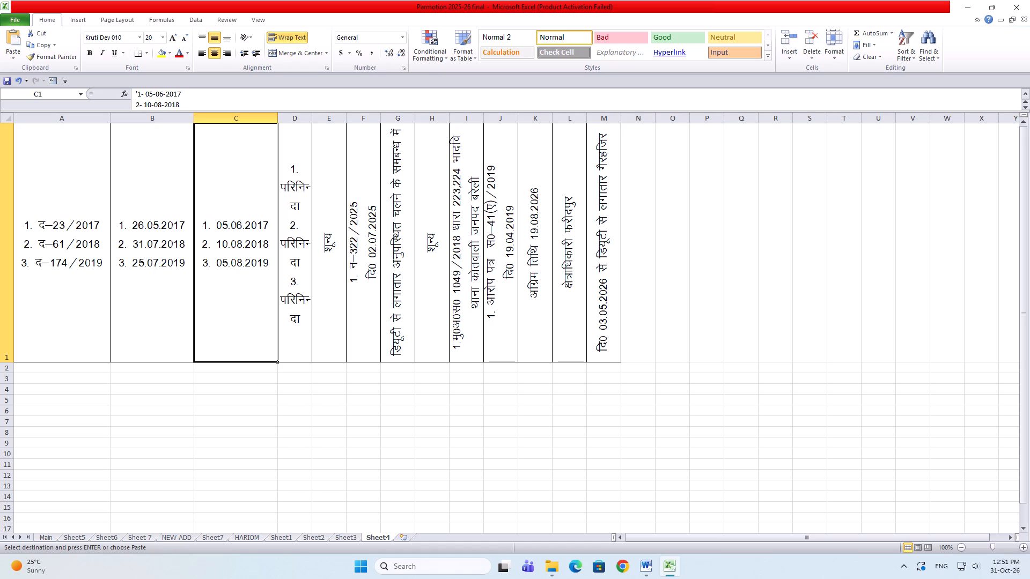
left_click_drag(311, 118, 332, 126)
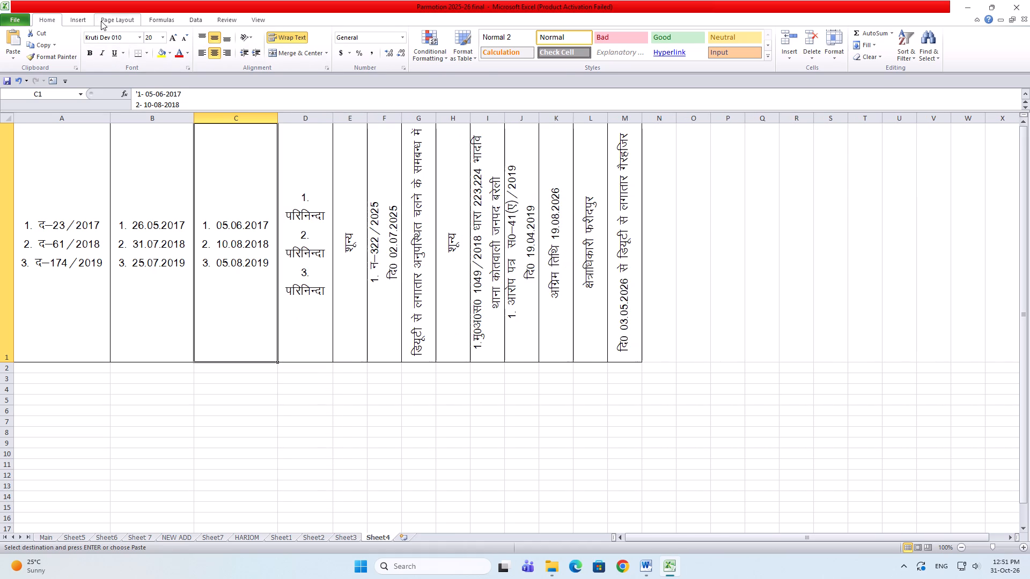
Set the new sheet's print scale to 80% and its page orientation to landscape.
left_click(101, 21)
triple_click(327, 59)
double_click(327, 59)
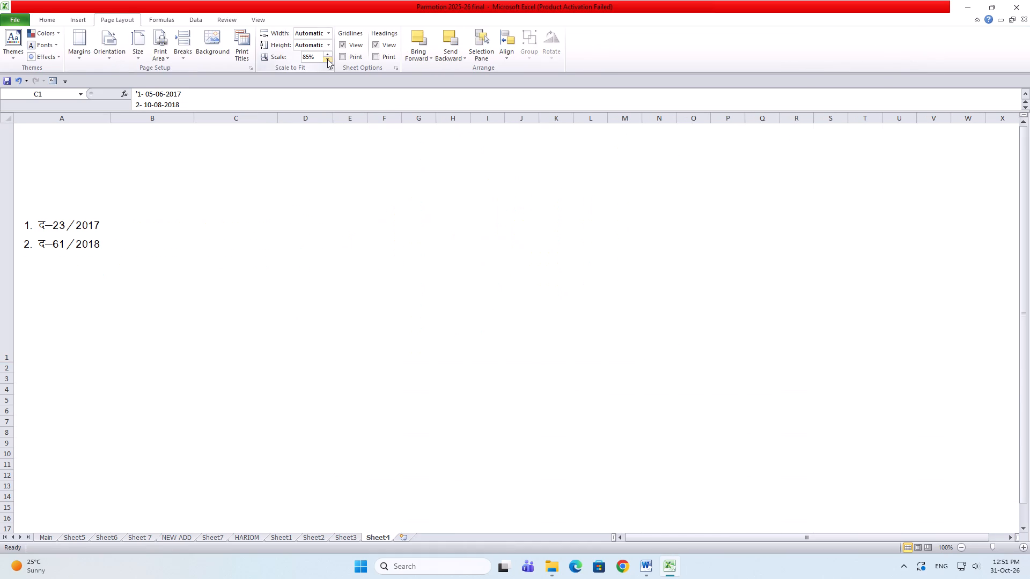
left_click(327, 54)
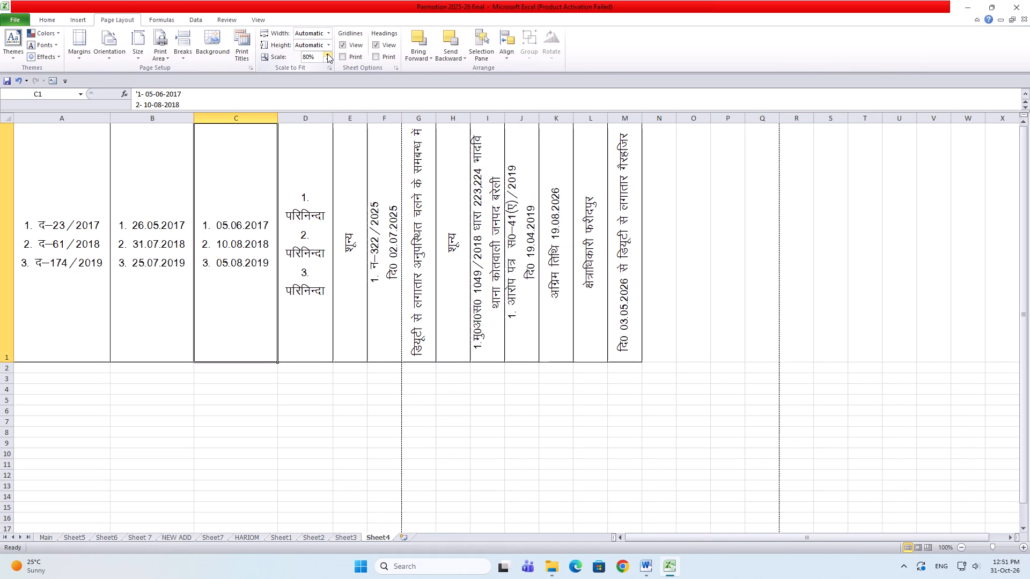
left_click(115, 41)
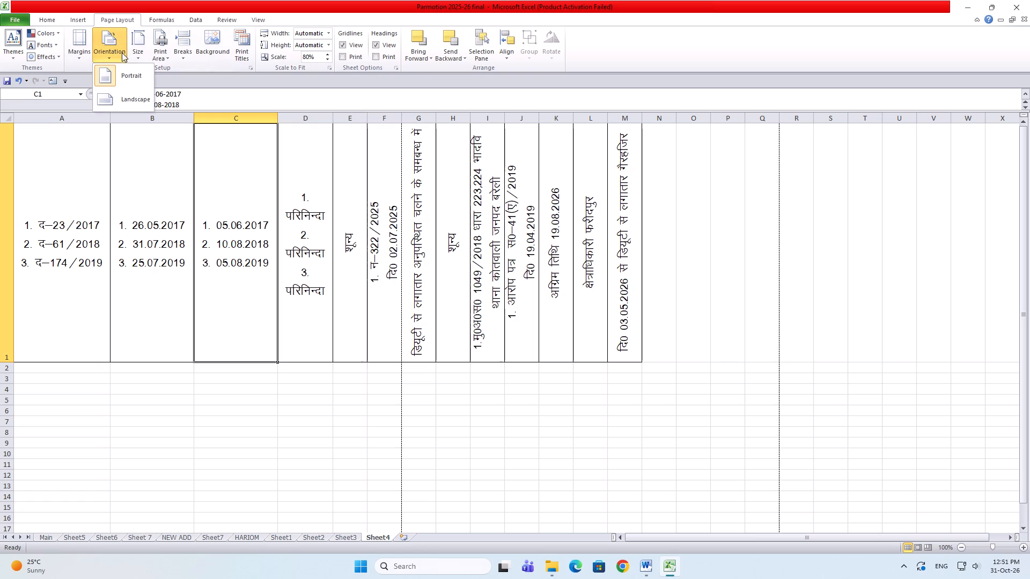
left_click(141, 108)
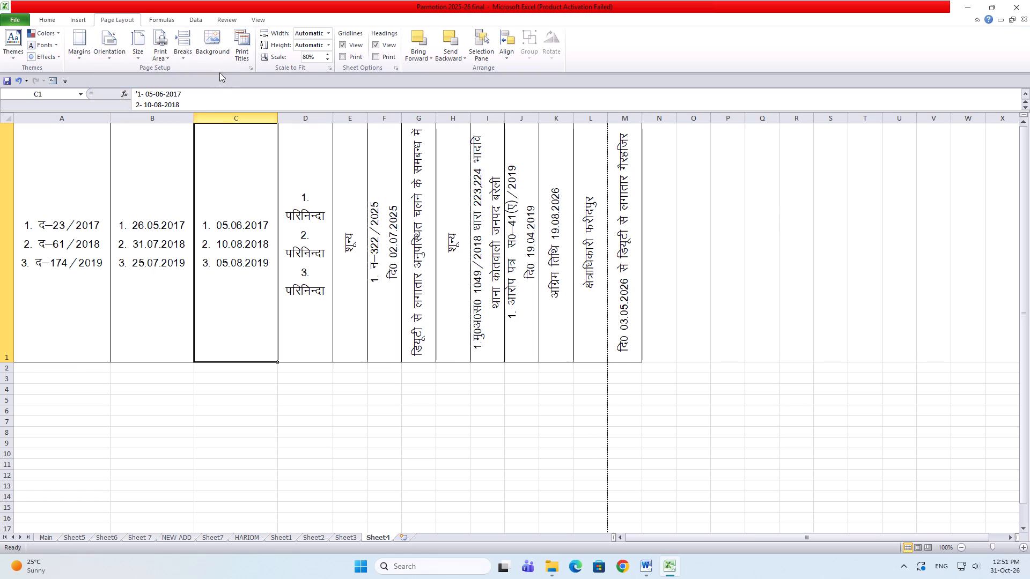
Set the page margins to 0.5 at top and bottom and 0.45 at left and right.
left_click(252, 66)
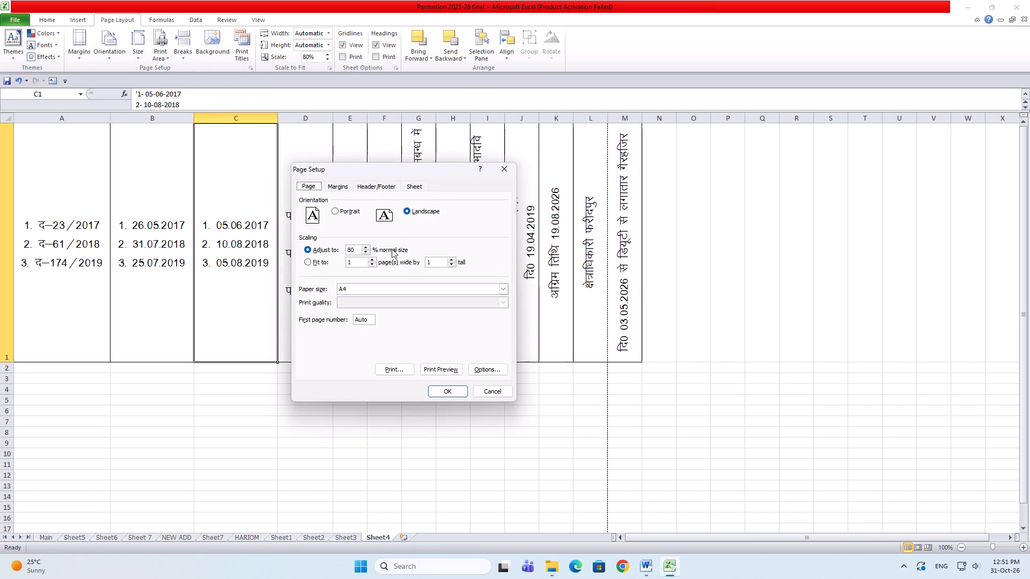
left_click(339, 187)
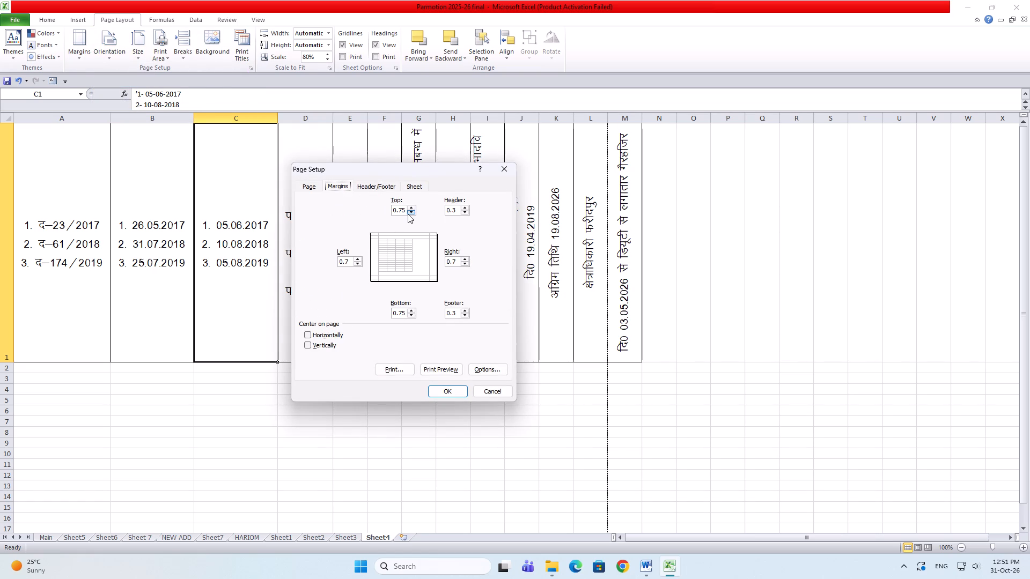
left_click(408, 213)
left_click(413, 316)
left_click(465, 264)
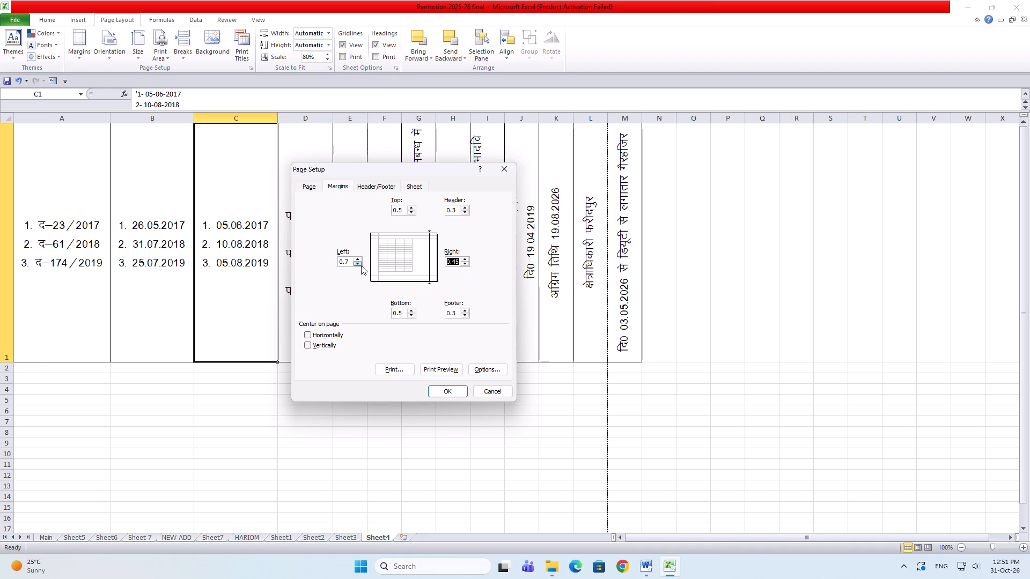
left_click(359, 266)
left_click(443, 392)
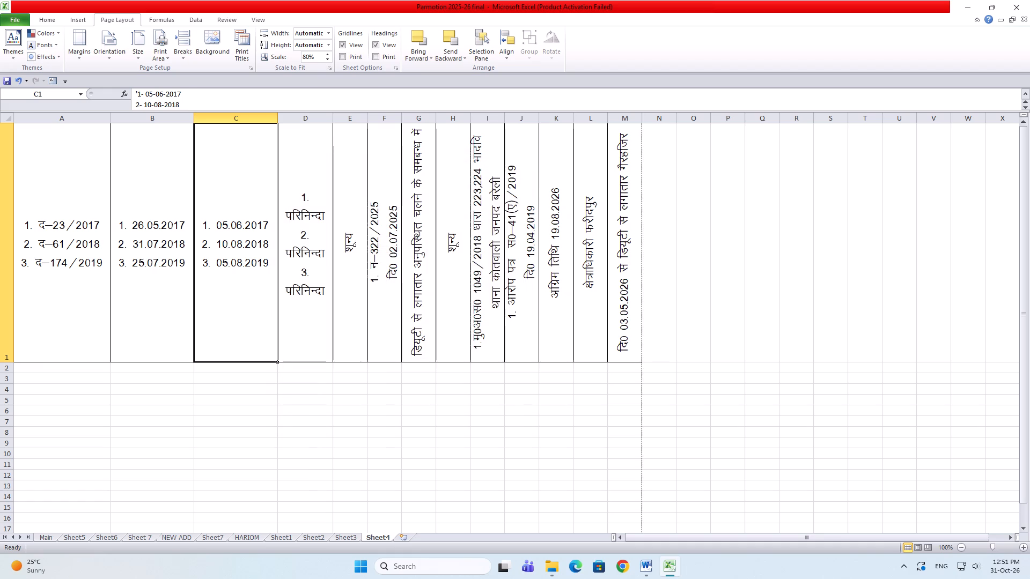
Widen column D slightly so each numbered परिनिन्दा entry fits on one line.
left_click(317, 305)
left_click(377, 257)
left_click(313, 249)
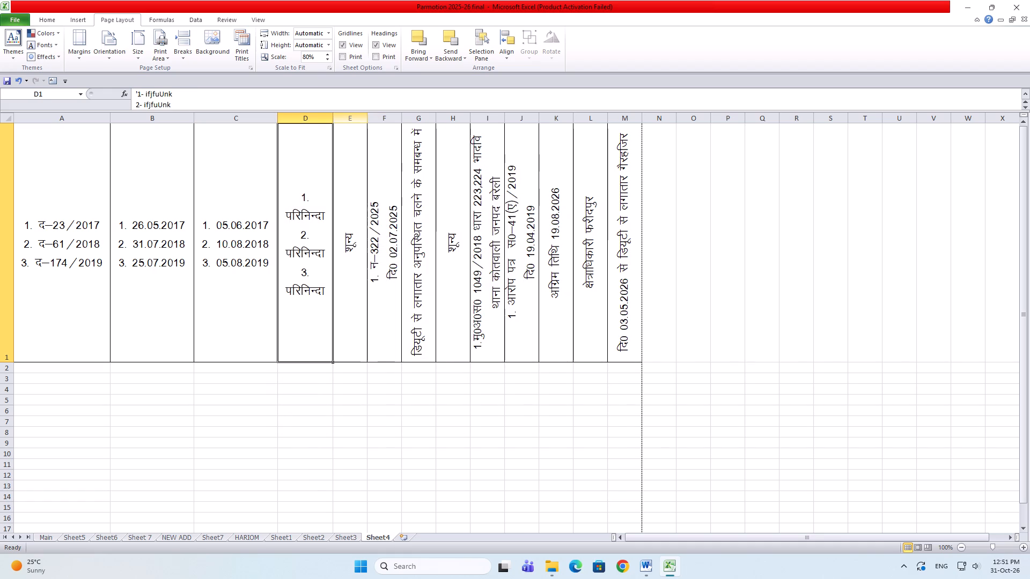
left_click_drag(332, 117, 342, 120)
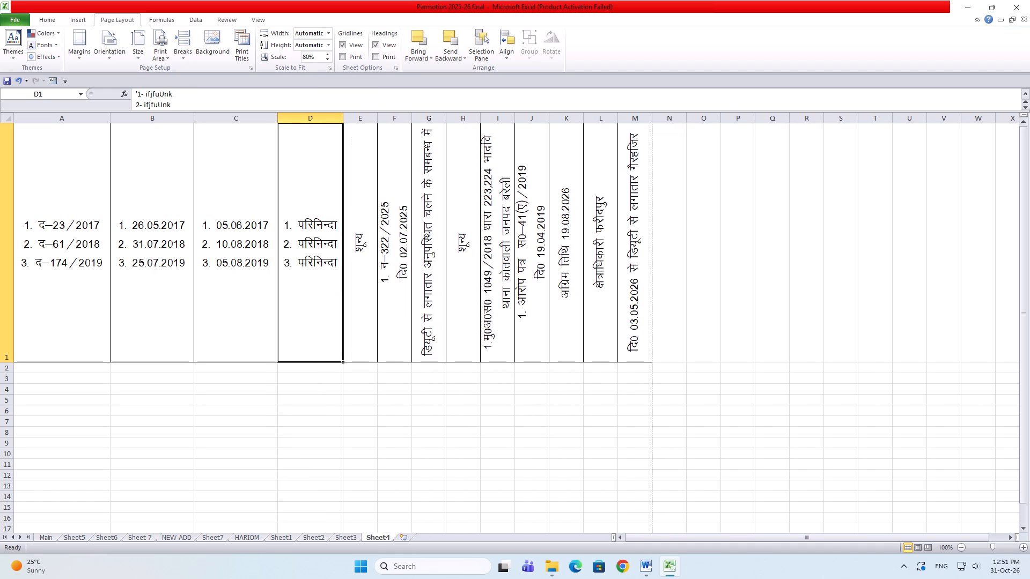
left_click(399, 258)
left_click(423, 256)
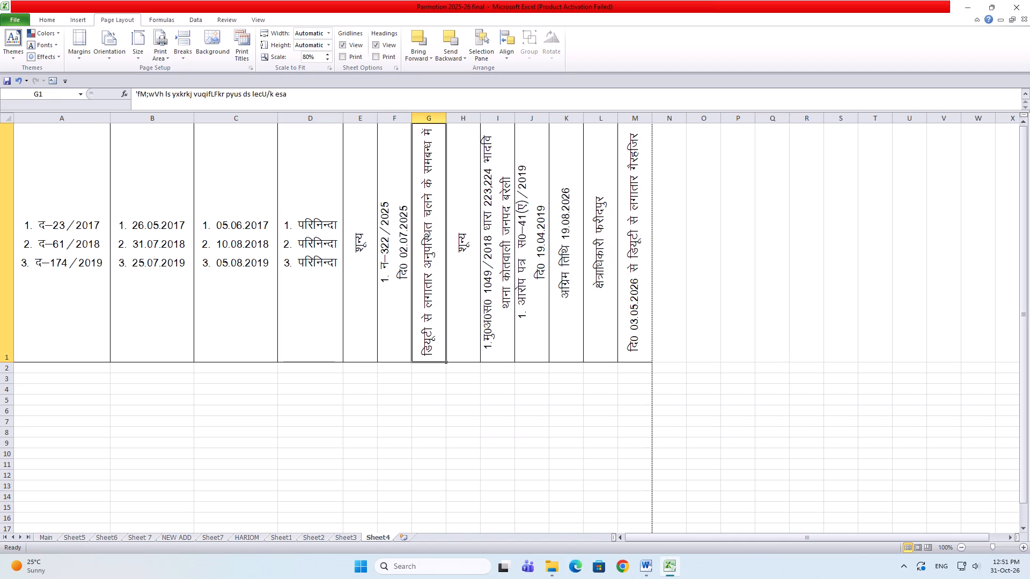
scroll(511, 250, "up", 4)
Print one copy of only the selected range A1:M1 of the new sheet, after checking its preview.
left_click(76, 204)
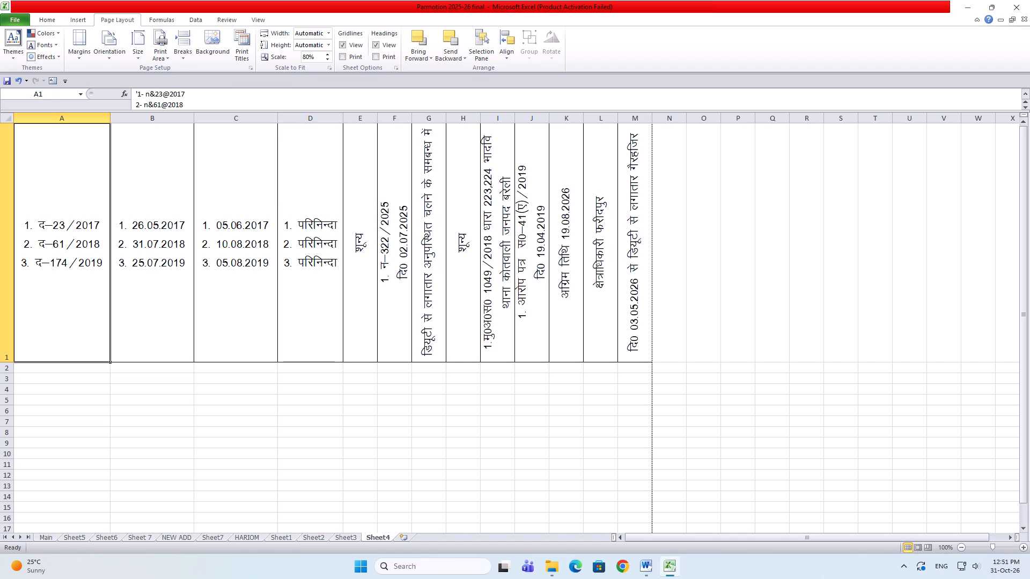
left_click_drag(69, 210, 618, 244)
key("ctrl+p")
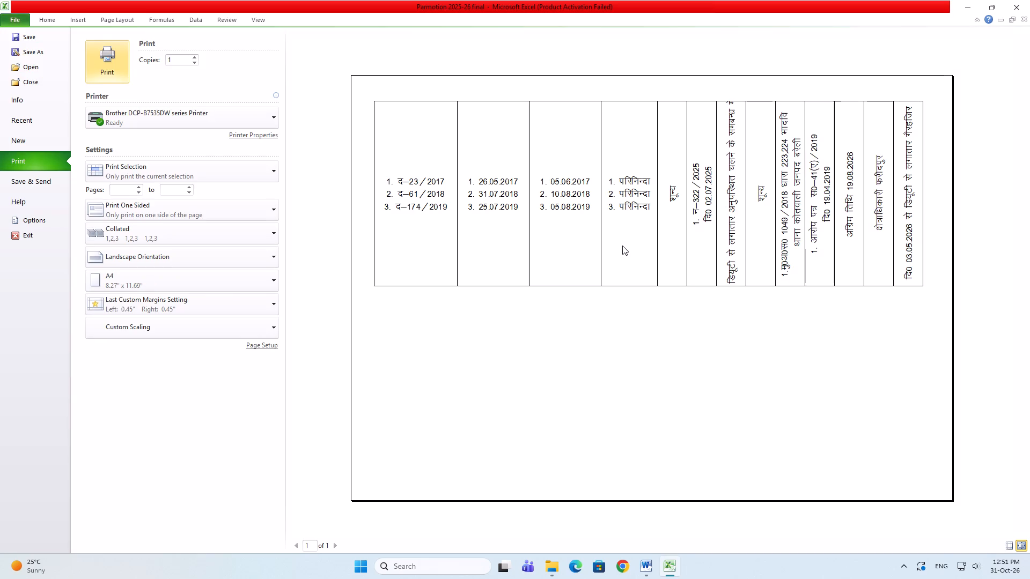
scroll(588, 264, "down", 4)
scroll(588, 265, "up", 5)
scroll(588, 266, "down", 3)
scroll(588, 261, "up", 3)
left_click(114, 64)
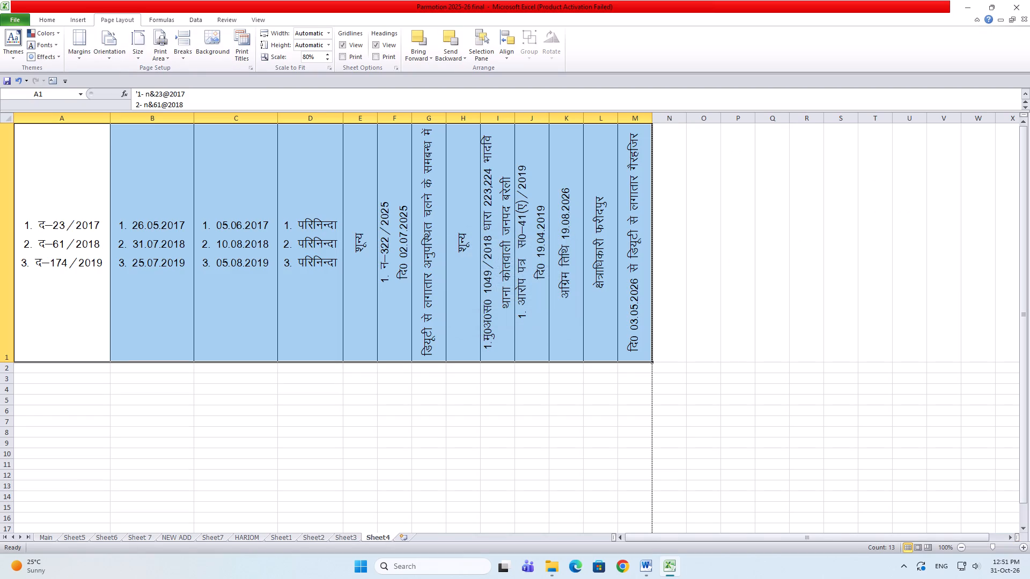